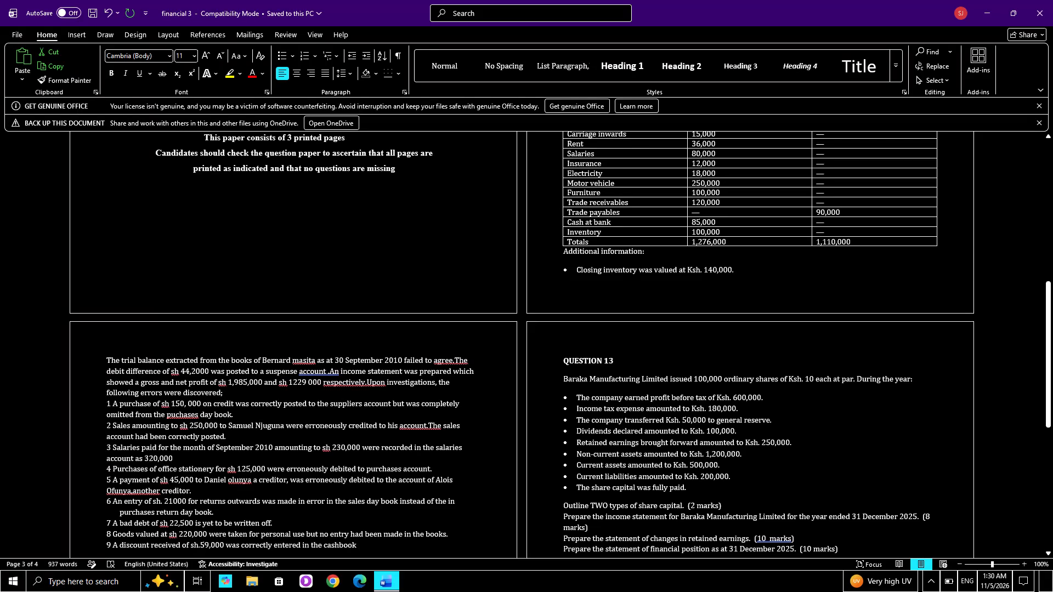
Correct the spacing around the full stop between "suspense account" and "An income statement" so it reads "account. An".
{"action": "left_click", "coordinate": [329, 372]}
{"action": "key", "text": "space"}
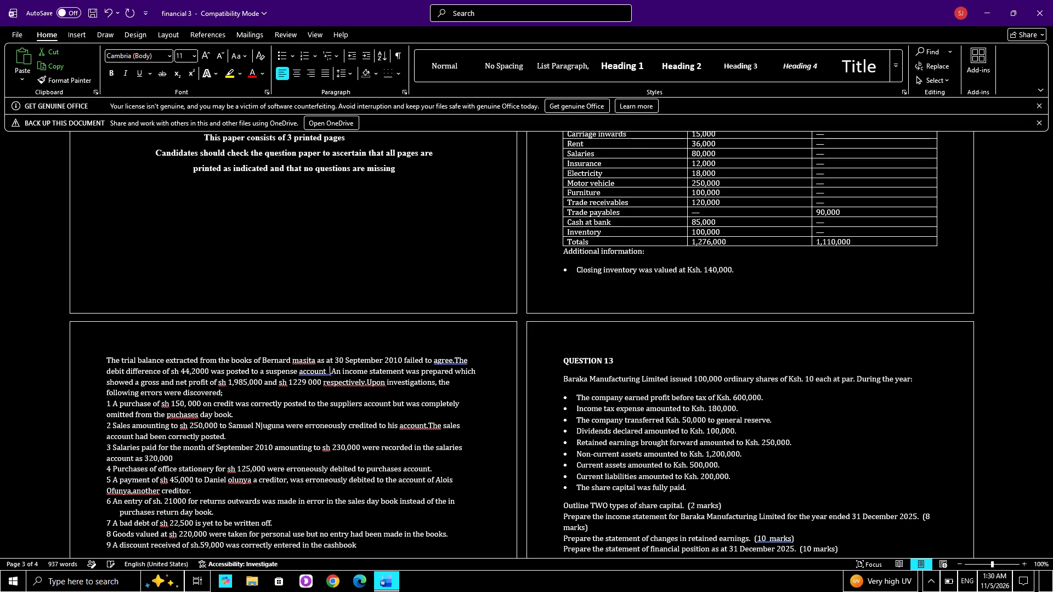
{"action": "key", "text": "BackSpace"}
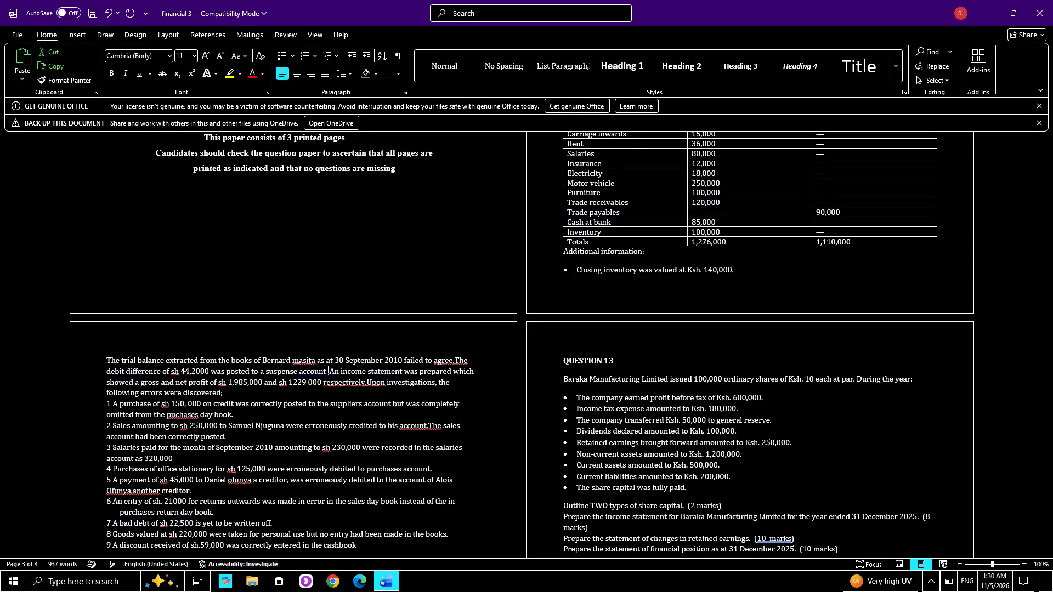
{"action": "key", "text": "BackSpace"}
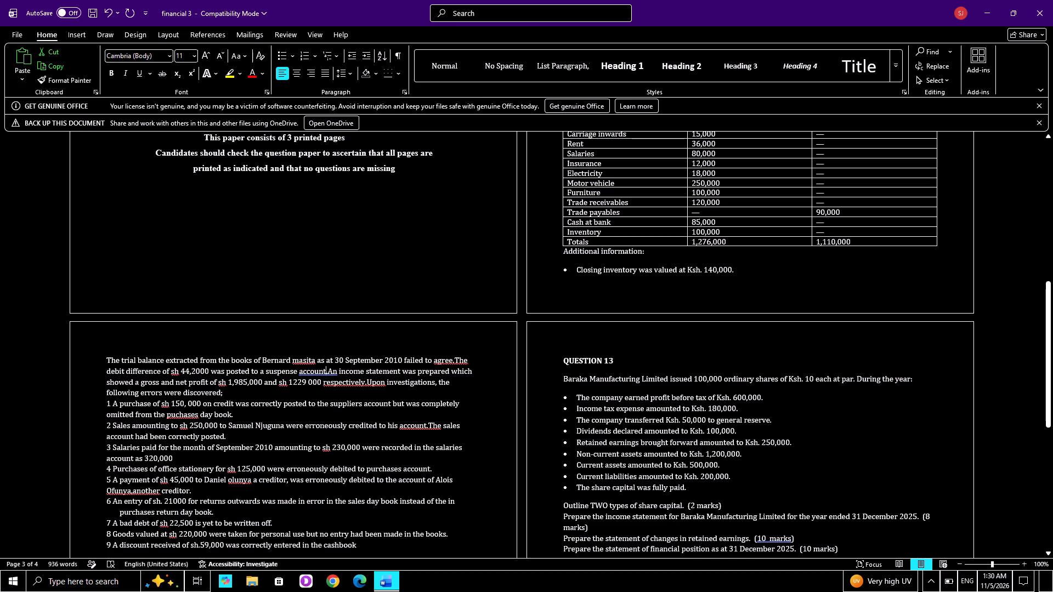
{"action": "left_click", "coordinate": [327, 373]}
{"action": "key", "text": "space"}
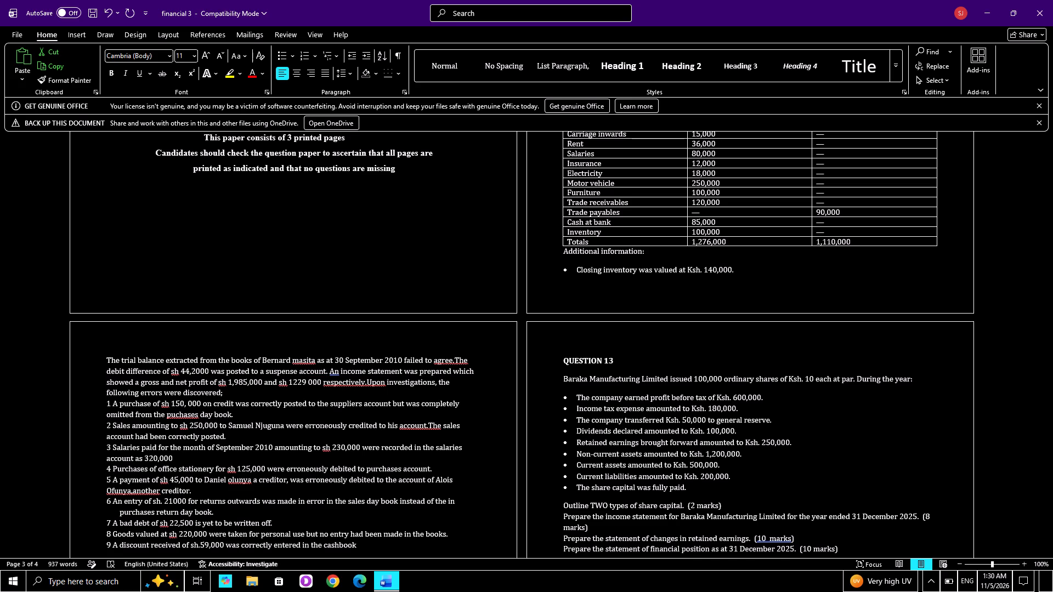
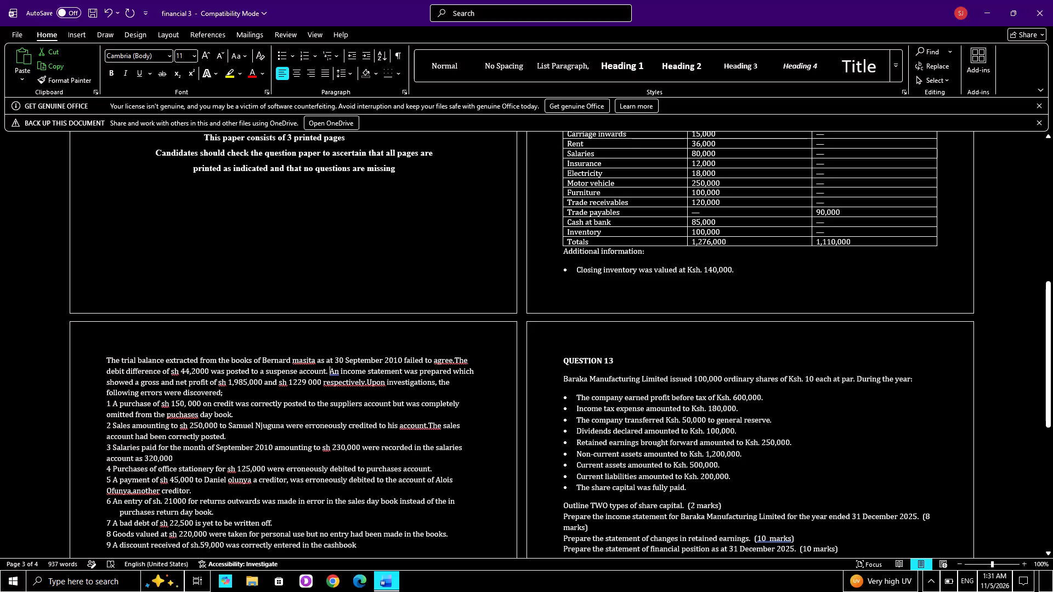
Place the insertion point at the end of error item 9, directly after "cashbook".
{"action": "left_click", "coordinate": [356, 547]}
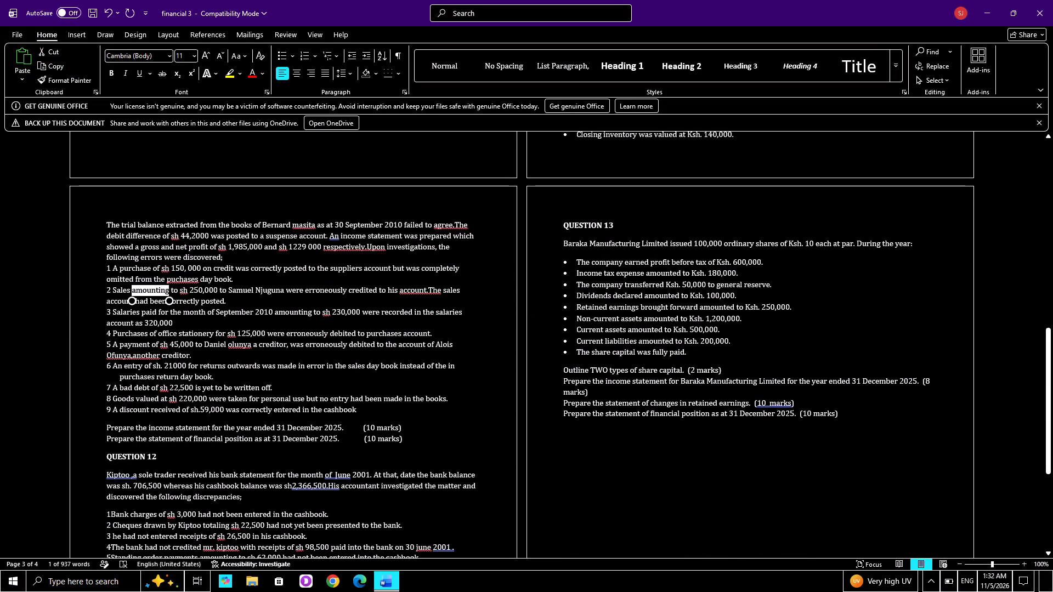
{"action": "left_click", "coordinate": [356, 411]}
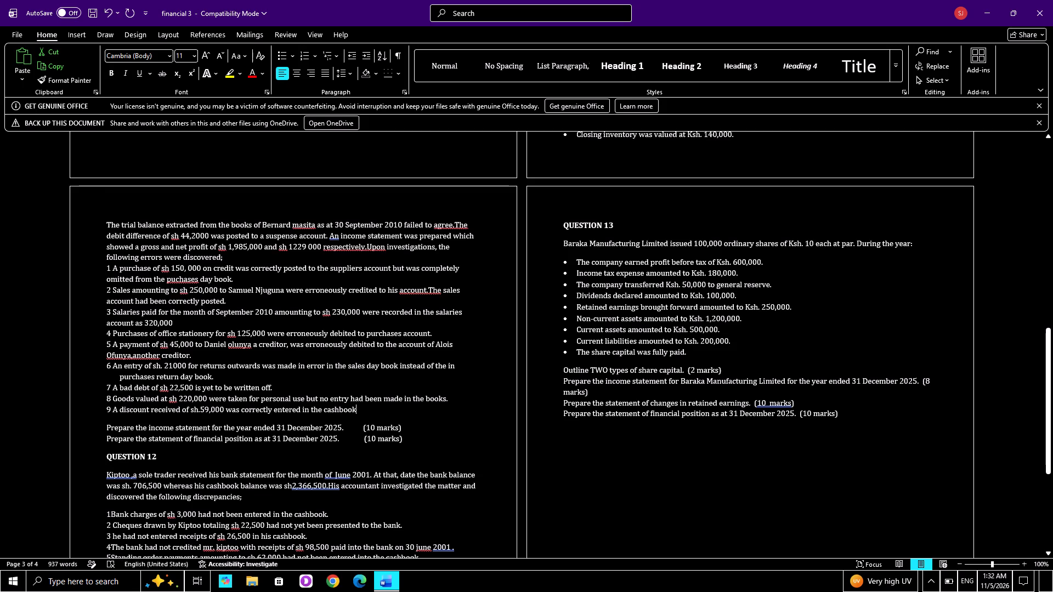
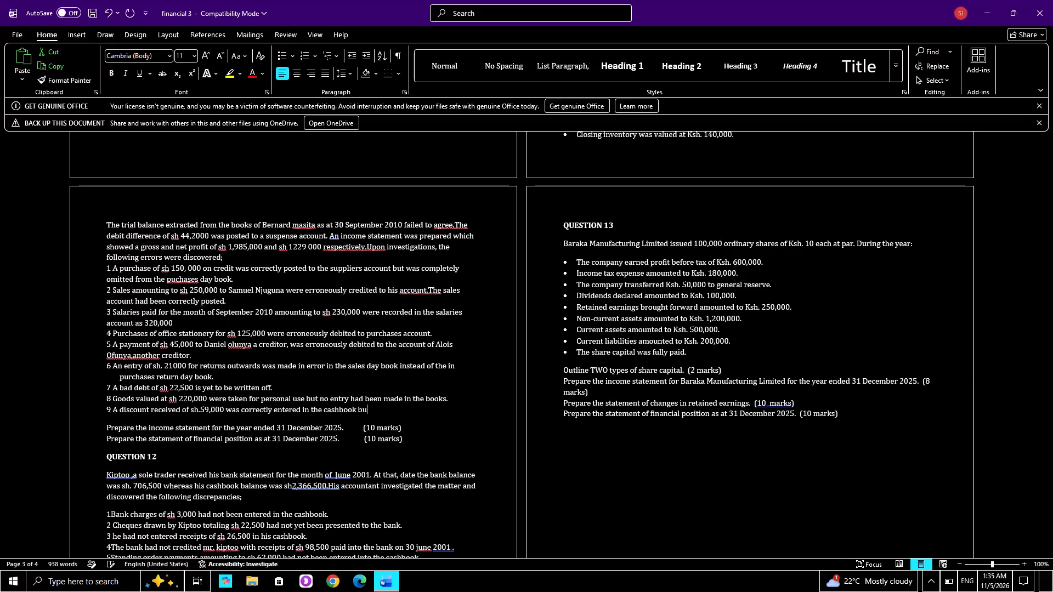
Complete error item 9 by adding "posted to the discount allowed account." after "but".
{"action": "key", "text": "space"}
{"action": "type", "text": "po"}
{"action": "type", "text": "sted"}
{"action": "key", "text": "space"}
{"action": "type", "text": "to the"}
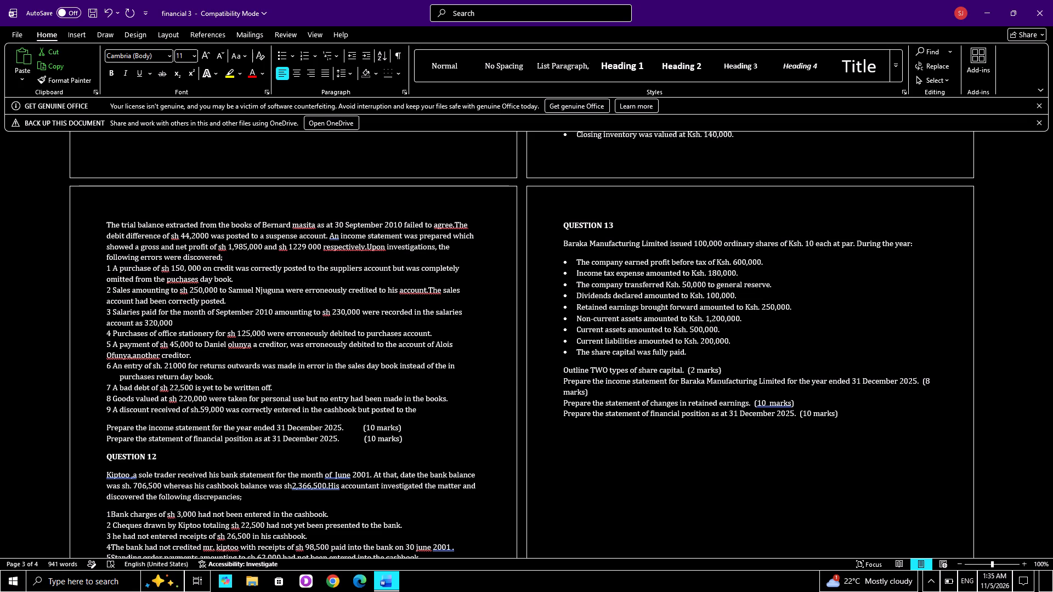
{"action": "key", "text": "space"}
{"action": "type", "text": "discount"}
{"action": "key", "text": "space"}
{"action": "type", "text": "a"}
{"action": "type", "text": "ll"}
{"action": "type", "text": "owe"}
{"action": "key", "text": "d"}
{"action": "key", "text": "space"}
{"action": "type", "text": "acc"}
{"action": "type", "text": "ount"}
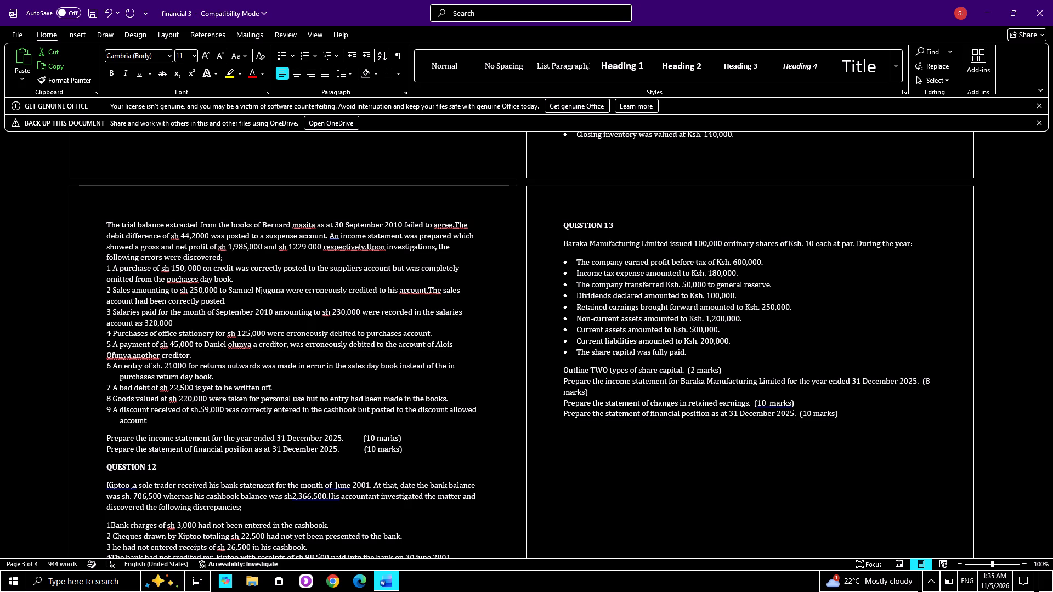
{"action": "key", "text": "period"}
Add a new line reading "required" below error item 9, above the income statement task.
{"action": "key", "text": "Return"}
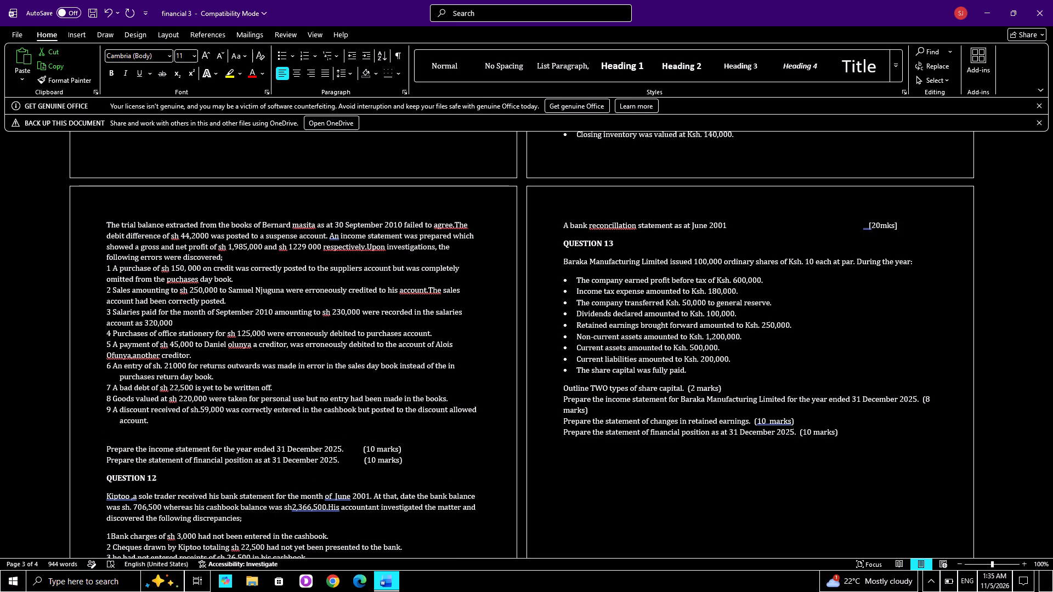
{"action": "key", "text": "r"}
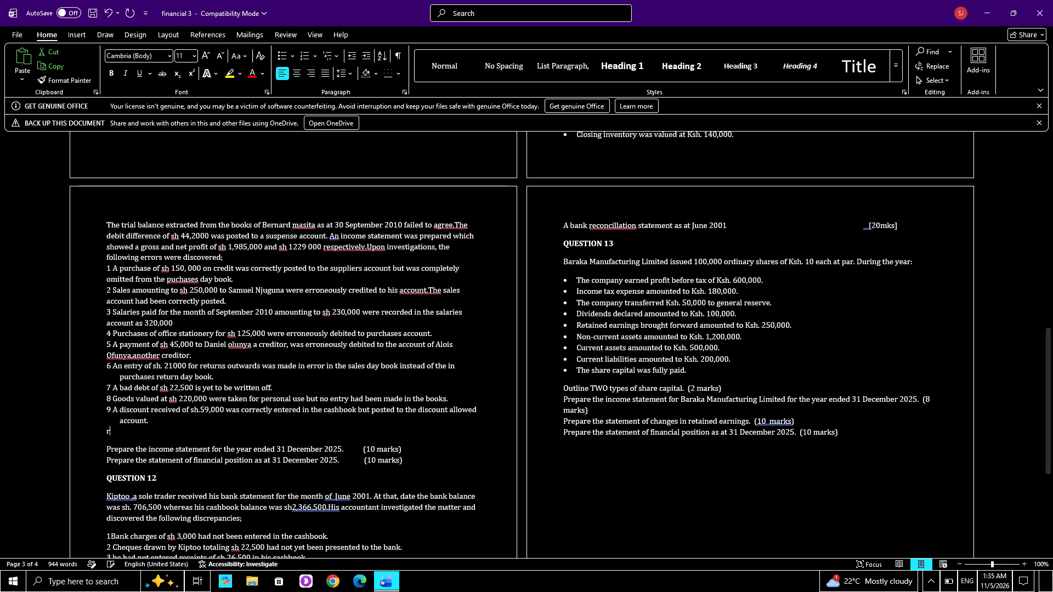
{"action": "key", "text": "e"}
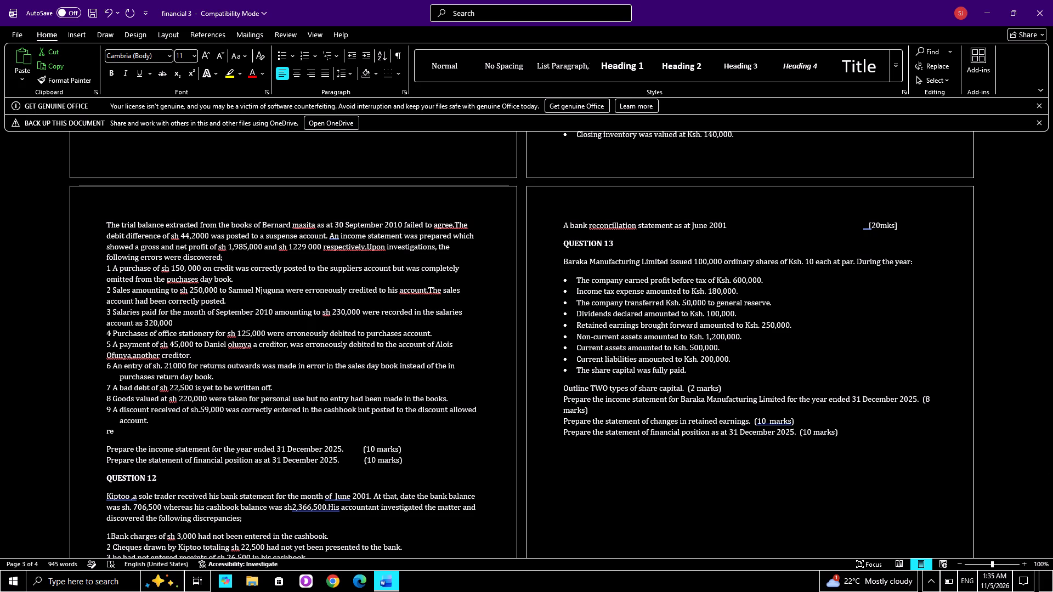
{"action": "key", "text": "q"}
{"action": "type", "text": "uired"}
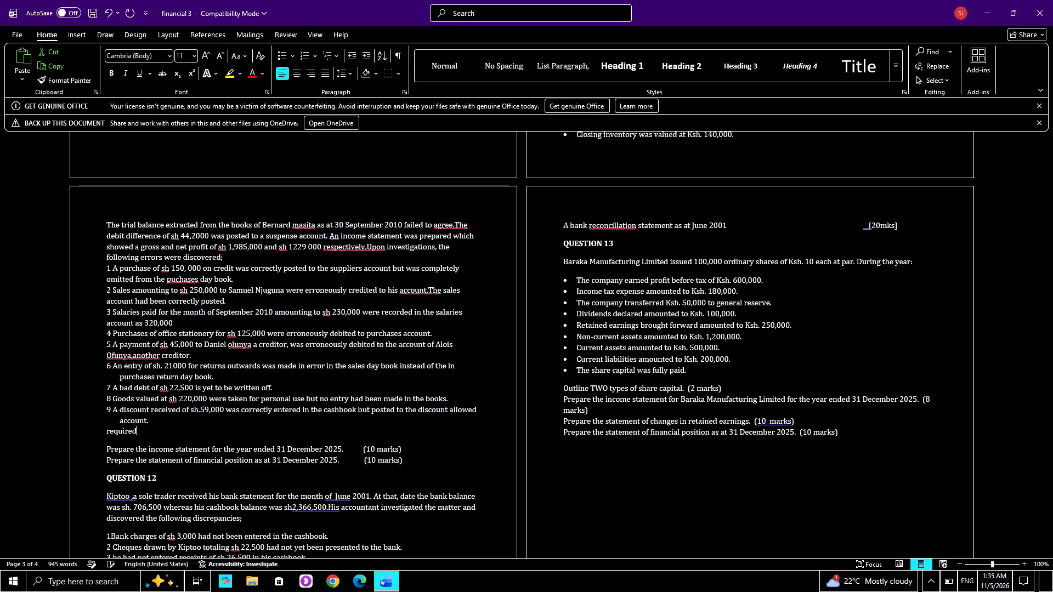
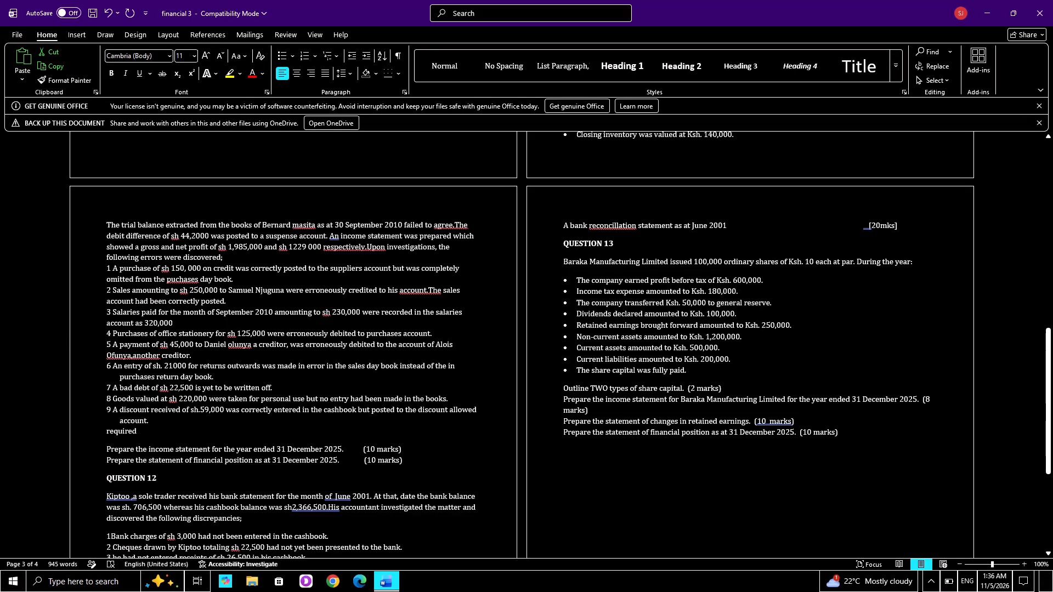
Add the requirement "I statement of corrected gross profit" on a new line below "Required".
{"action": "key", "text": "space"}
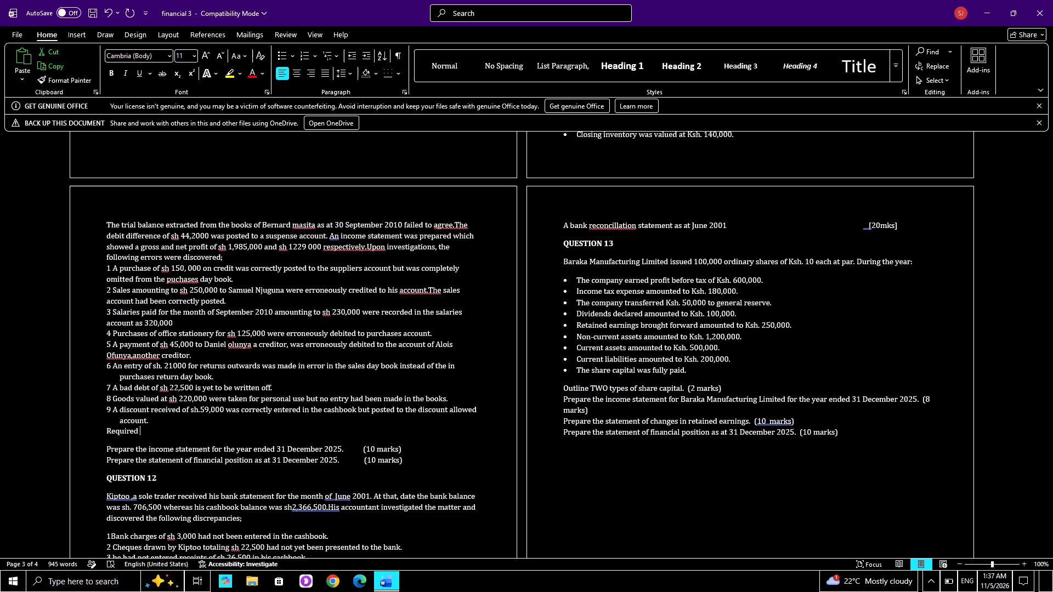
{"action": "key", "text": "space"}
{"action": "key", "text": "Return"}
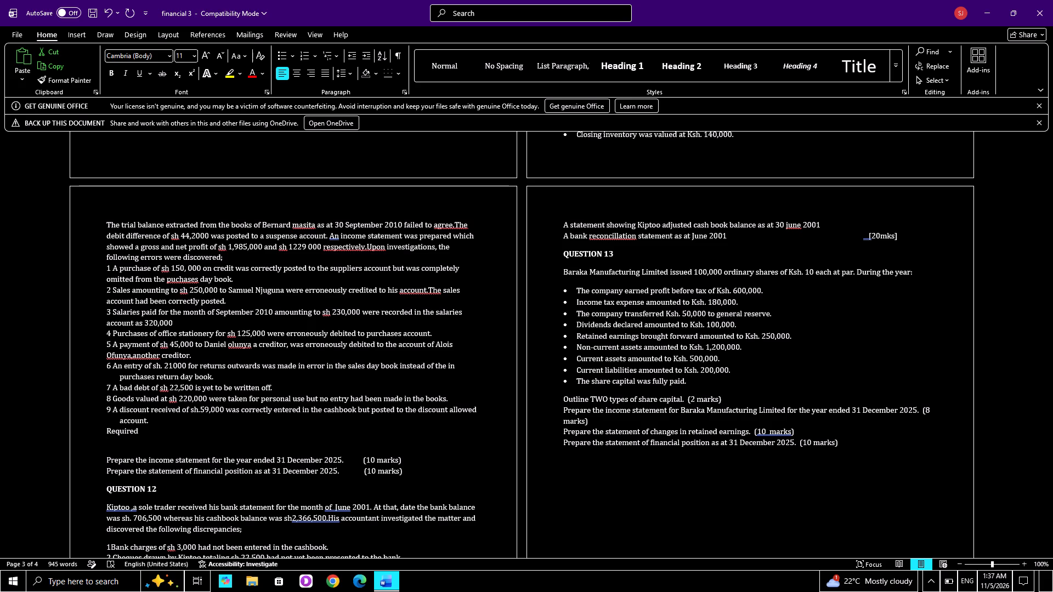
{"action": "key", "text": "i"}
{"action": "key", "text": "space"}
{"action": "type", "text": "state"}
{"action": "type", "text": "me"}
{"action": "type", "text": "nt"}
{"action": "key", "text": "space"}
{"action": "type", "text": "of"}
{"action": "key", "text": "space"}
{"action": "type", "text": "corre"}
{"action": "key", "text": "c"}
{"action": "type", "text": "ted"}
{"action": "key", "text": "space"}
{"action": "type", "text": "gr"}
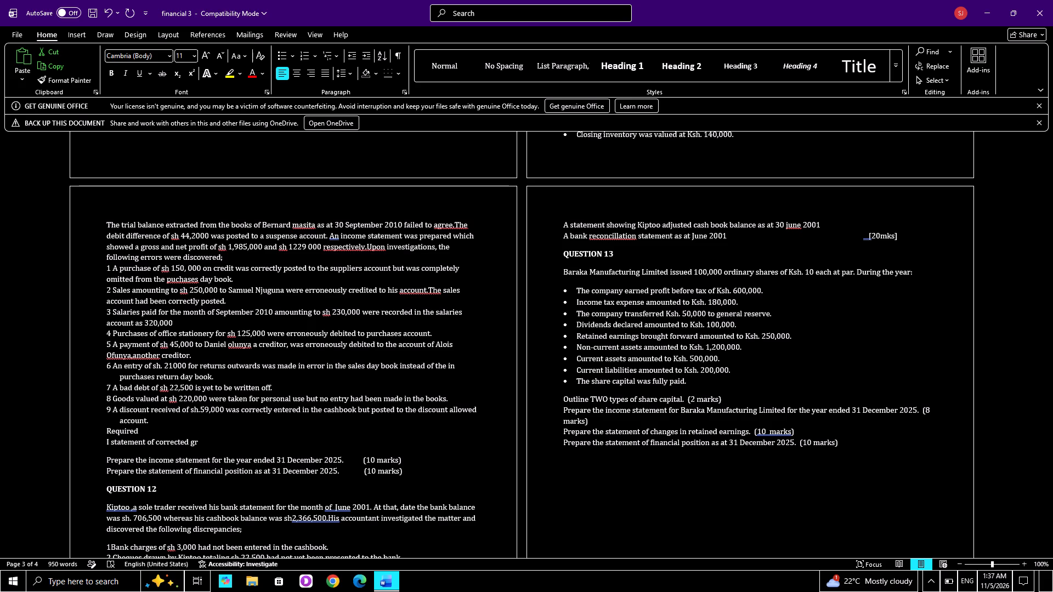
{"action": "type", "text": "oss"}
{"action": "key", "text": "space"}
{"action": "key", "text": "p"}
{"action": "key", "text": "r"}
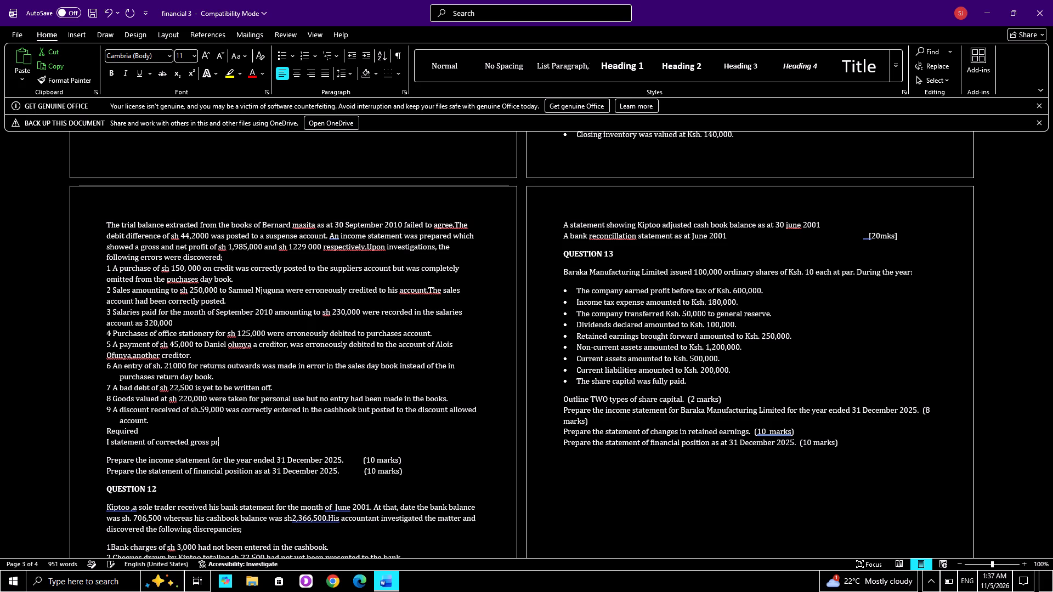
{"action": "type", "text": "ofit"}
{"action": "key", "text": "Return"}
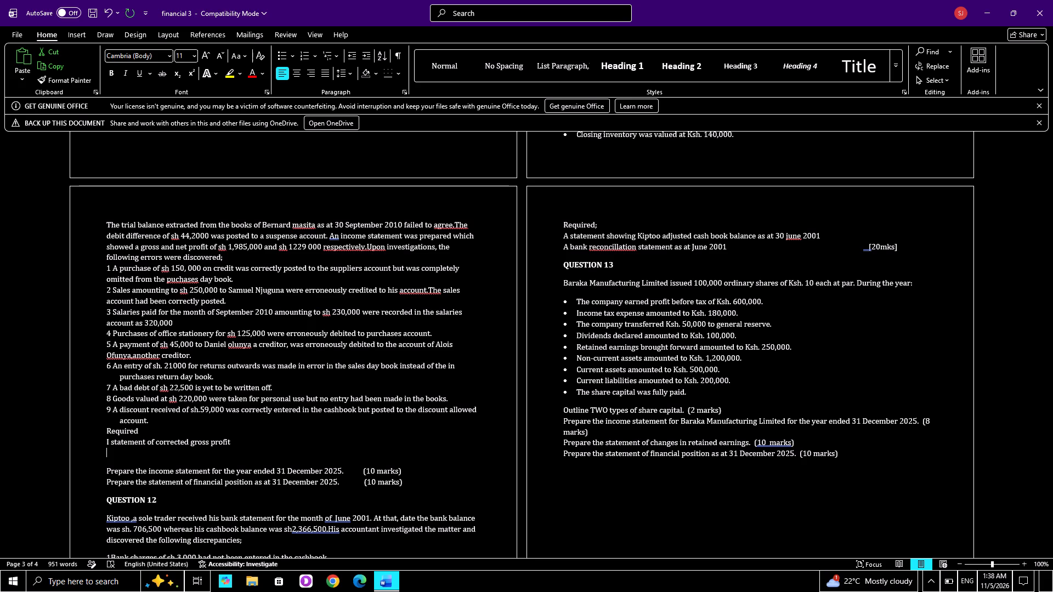
Replace the leading "I" of the corrected gross profit requirement with the number 1.
{"action": "left_click", "coordinate": [109, 440]}
{"action": "key", "text": "BackSpace"}
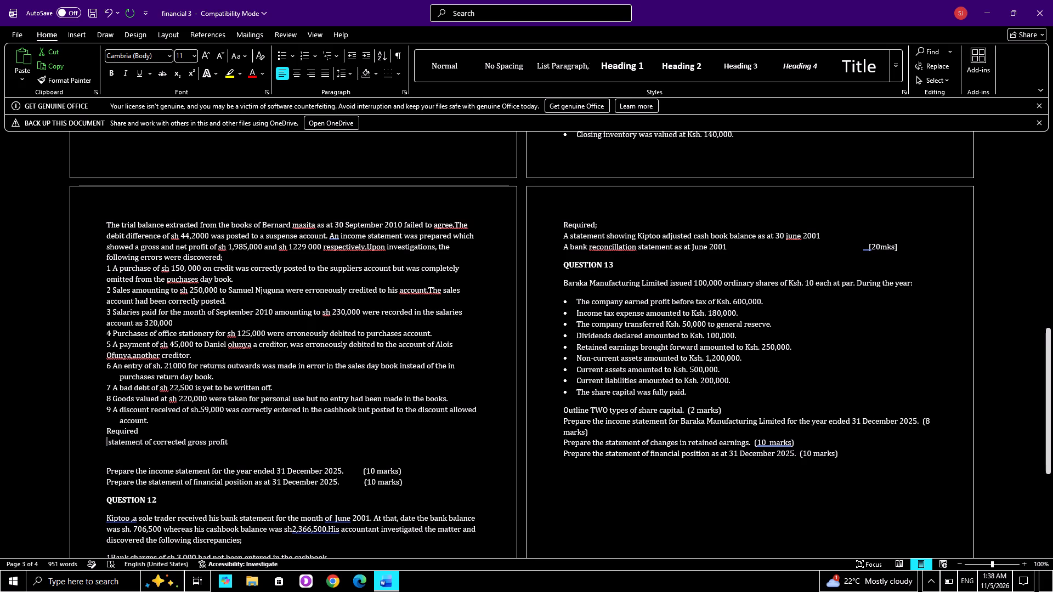
{"action": "key", "text": "2"}
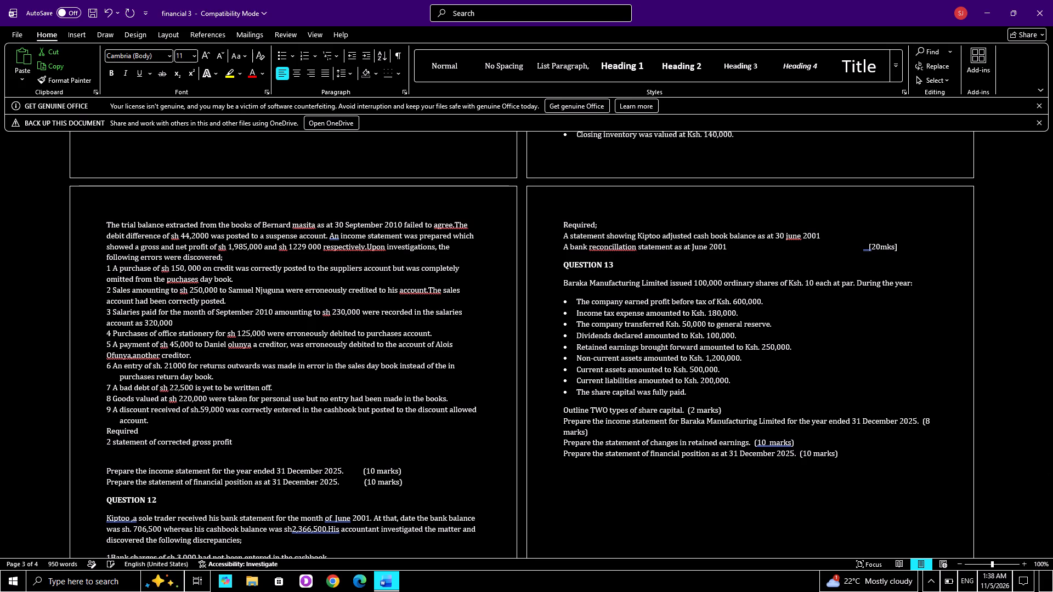
{"action": "key", "text": "BackSpace"}
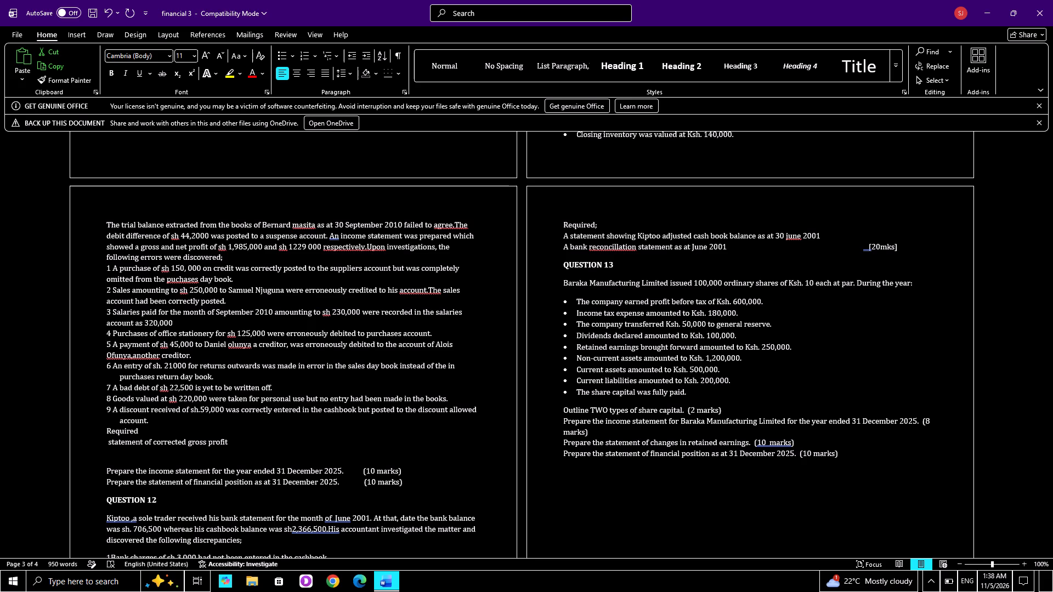
{"action": "key", "text": "1"}
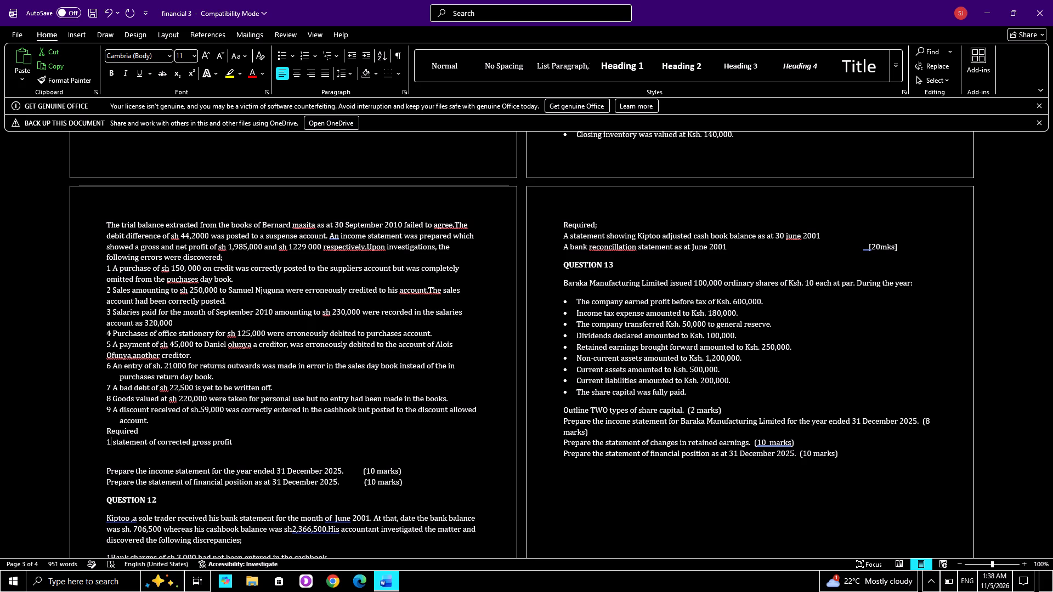
Add "2 Statement of corrected net profit" on a new line below the gross profit requirement.
{"action": "left_click", "coordinate": [233, 443]}
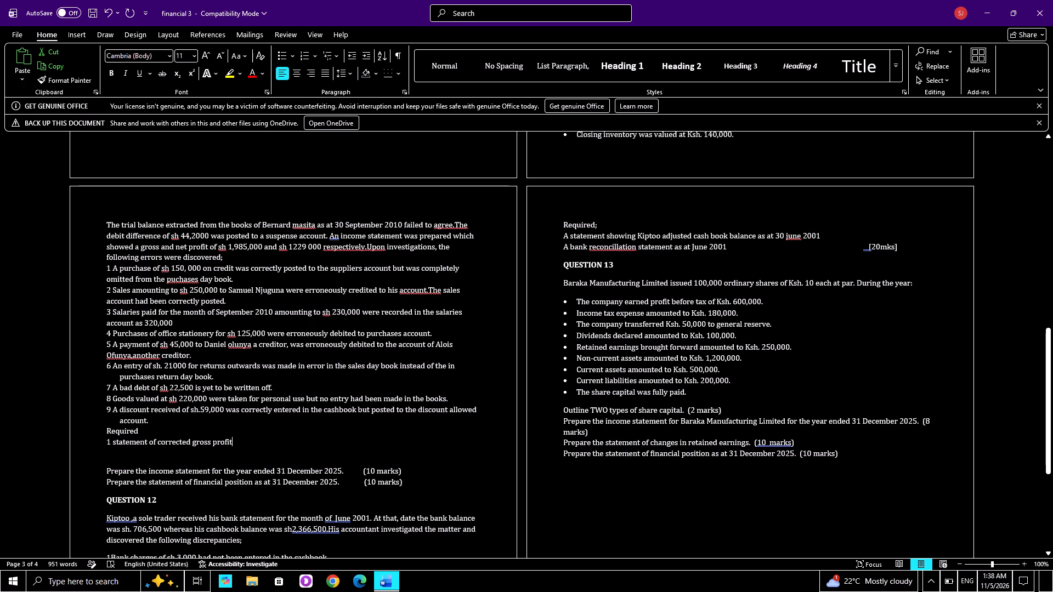
{"action": "key", "text": "Return"}
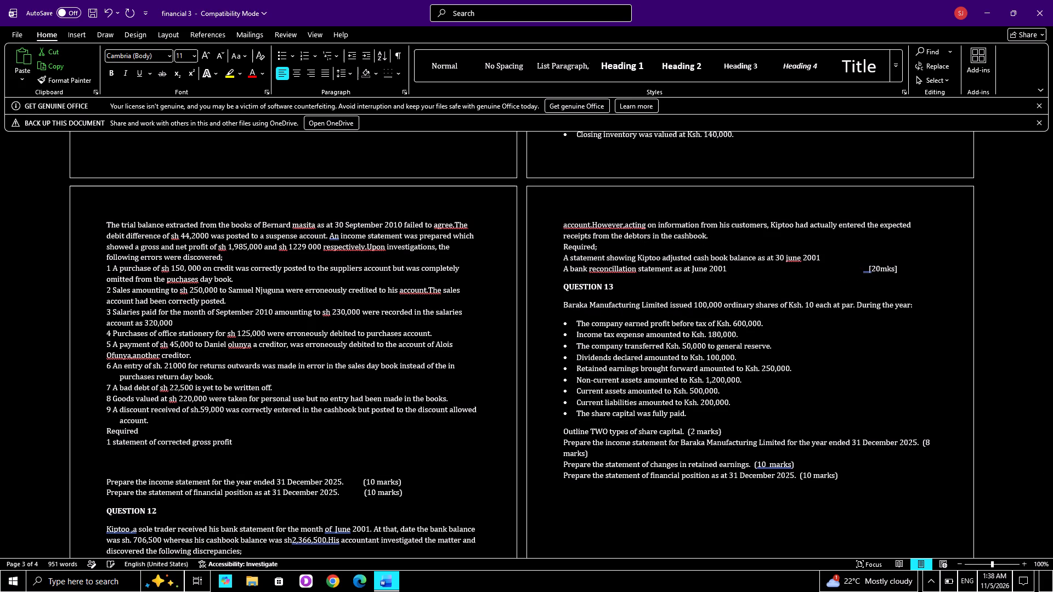
{"action": "key", "text": "2"}
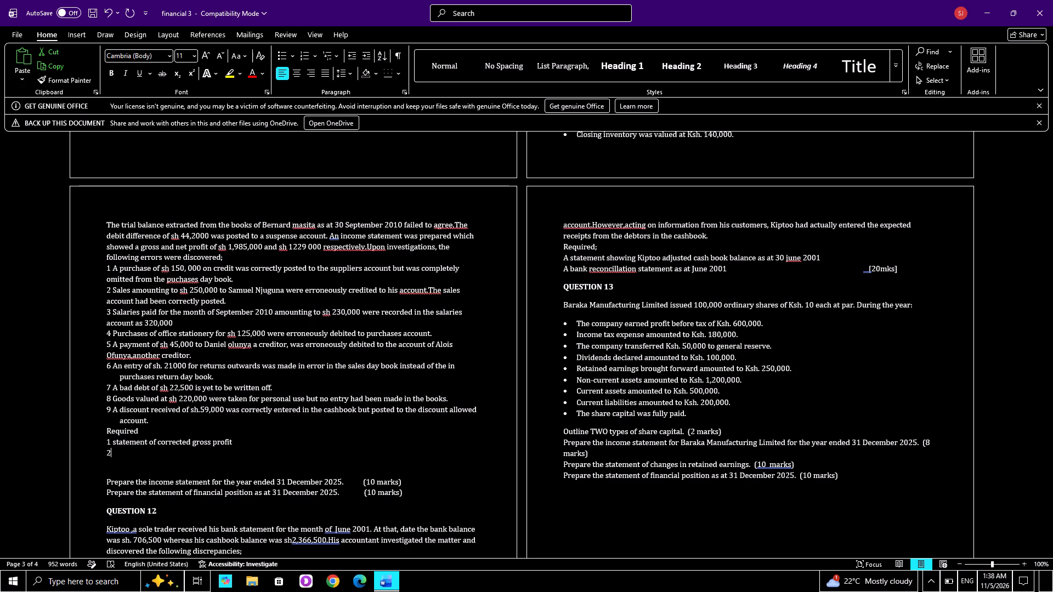
{"action": "key", "text": "space"}
{"action": "key", "text": "s"}
{"action": "key", "text": "BackSpace"}
{"action": "key", "text": "s"}
{"action": "type", "text": "tatement"}
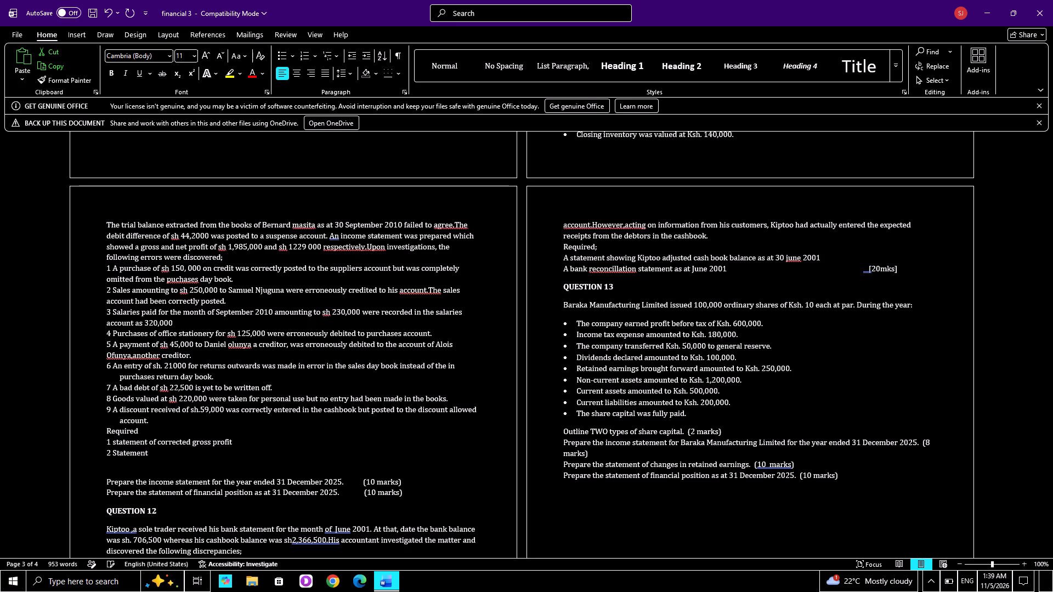
{"action": "key", "text": "space"}
{"action": "type", "text": "o"}
{"action": "key", "text": "f"}
{"action": "key", "text": "space"}
{"action": "type", "text": "corr"}
{"action": "type", "text": "ected"}
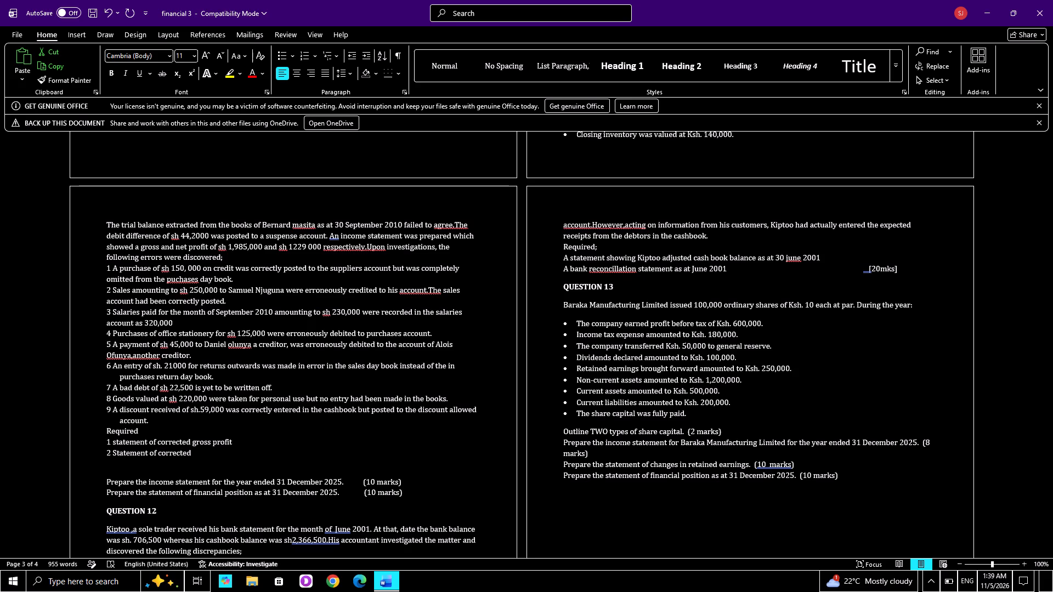
{"action": "key", "text": "space"}
{"action": "type", "text": "net"}
{"action": "key", "text": "space"}
{"action": "type", "text": "p"}
{"action": "key", "text": "r"}
{"action": "type", "text": "ofit"}
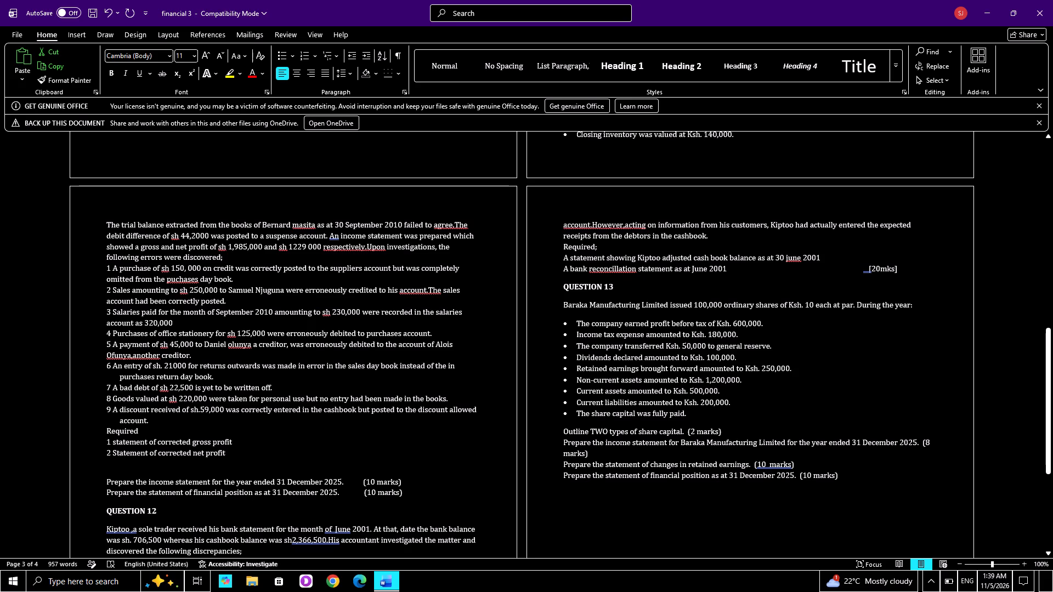
Delete the leftover task "Prepare the statement of financial position as at 31 December 2025. (10 marks)" and its line directly above the Question 12 heading.
{"action": "left_click", "coordinate": [404, 493]}
{"action": "key", "text": "BackSpace"}
{"action": "key", "text": "BackSpace"}
{"action": "key", "text": "BackSpace"}
{"action": "key", "text": "BackSpace"}
{"action": "key", "text": "BackSpace"}
{"action": "key", "text": "BackSpace"}
{"action": "key", "text": "BackSpace"}
{"action": "key", "text": "BackSpace"}
{"action": "key", "text": "BackSpace"}
{"action": "key", "text": "BackSpace"}
{"action": "key", "text": "BackSpace"}
{"action": "key", "text": "BackSpace"}
{"action": "key", "text": "BackSpace"}
{"action": "key", "text": "BackSpace"}
{"action": "key", "text": "BackSpace"}
{"action": "key", "text": "BackSpace"}
{"action": "key", "text": "BackSpace"}
{"action": "key", "text": "BackSpace"}
{"action": "key", "text": "BackSpace"}
{"action": "key", "text": "BackSpace"}
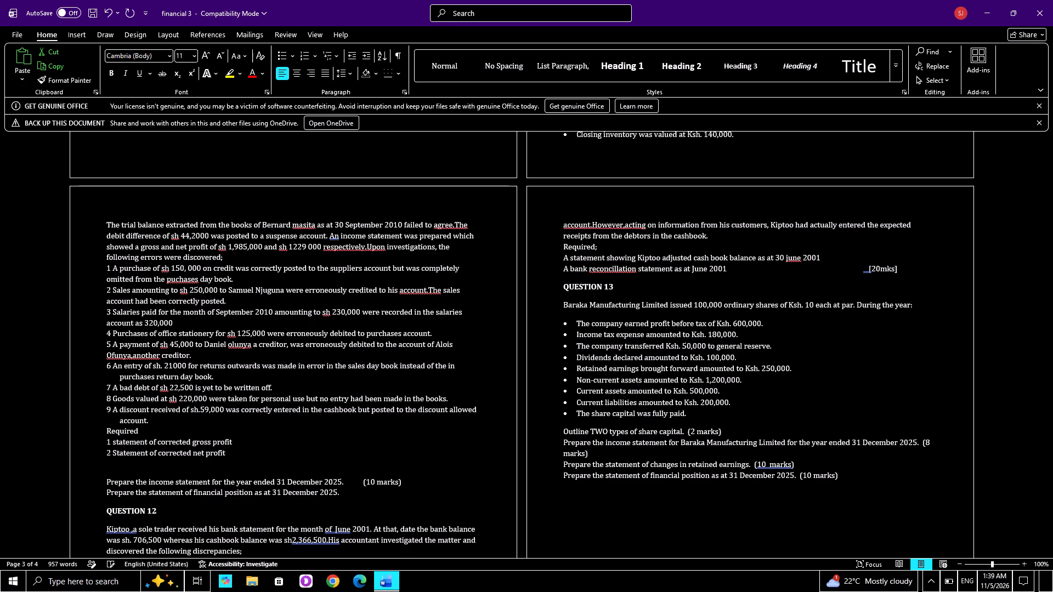
{"action": "key", "text": "BackSpace"}
{"action": "key", "text": "BackSpace"}
{"action": "key", "text": "BackSpace"}
{"action": "key", "text": "BackSpace"}
{"action": "key", "text": "BackSpace"}
{"action": "key", "text": "BackSpace"}
{"action": "key", "text": "BackSpace"}
{"action": "key", "text": "BackSpace"}
{"action": "key", "text": "BackSpace"}
{"action": "key", "text": "BackSpace"}
{"action": "key", "text": "BackSpace"}
{"action": "key", "text": "BackSpace"}
{"action": "key", "text": "BackSpace"}
{"action": "key", "text": "BackSpace"}
{"action": "key", "text": "BackSpace"}
{"action": "key", "text": "BackSpace"}
{"action": "key", "text": "BackSpace"}
{"action": "key", "text": "BackSpace"}
{"action": "key", "text": "BackSpace"}
{"action": "key", "text": "BackSpace"}
{"action": "key", "text": "BackSpace"}
{"action": "key", "text": "BackSpace"}
{"action": "key", "text": "BackSpace"}
{"action": "key", "text": "BackSpace"}
{"action": "key", "text": "BackSpace"}
{"action": "key", "text": "BackSpace"}
{"action": "key", "text": "BackSpace"}
{"action": "key", "text": "BackSpace"}
{"action": "key", "text": "BackSpace"}
{"action": "key", "text": "BackSpace"}
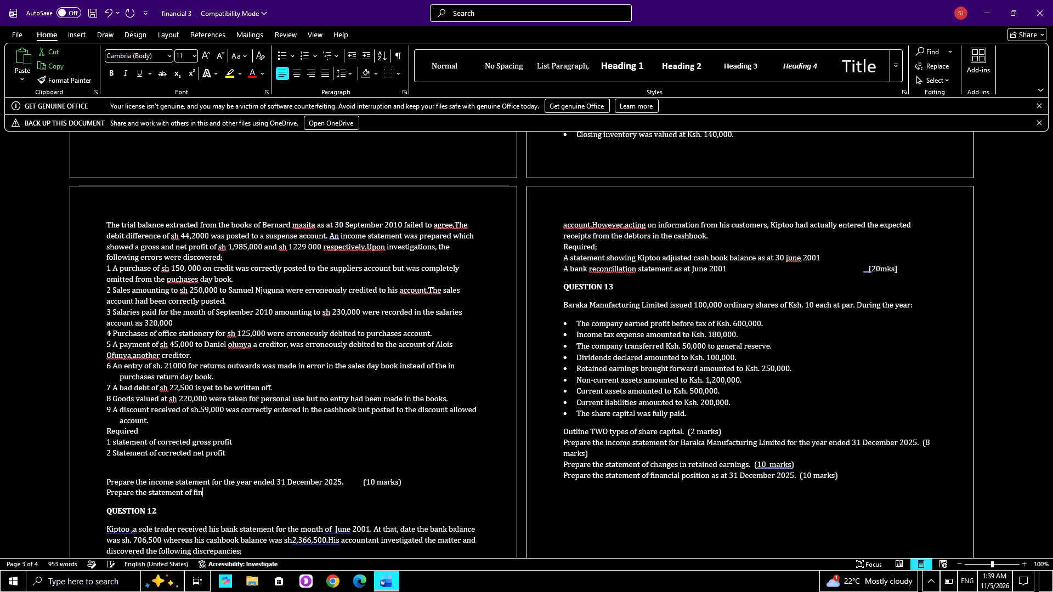
{"action": "key", "text": "BackSpace"}
{"action": "key", "text": "BackSpace"}
{"action": "key", "text": "BackSpace"}
{"action": "key", "text": "BackSpace"}
{"action": "key", "text": "BackSpace"}
{"action": "key", "text": "BackSpace"}
{"action": "key", "text": "BackSpace"}
{"action": "key", "text": "BackSpace"}
{"action": "key", "text": "BackSpace"}
{"action": "key", "text": "BackSpace"}
{"action": "key", "text": "BackSpace"}
{"action": "key", "text": "BackSpace"}
{"action": "key", "text": "BackSpace"}
{"action": "key", "text": "BackSpace"}
{"action": "key", "text": "BackSpace"}
{"action": "key", "text": "BackSpace"}
{"action": "key", "text": "BackSpace"}
{"action": "key", "text": "BackSpace"}
{"action": "key", "text": "BackSpace"}
{"action": "key", "text": "BackSpace"}
{"action": "key", "text": "BackSpace"}
{"action": "key", "text": "BackSpace"}
{"action": "key", "text": "BackSpace"}
{"action": "key", "text": "BackSpace"}
{"action": "key", "text": "BackSpace"}
{"action": "key", "text": "BackSpace"}
{"action": "key", "text": "BackSpace"}
{"action": "key", "text": "BackSpace"}
{"action": "key", "text": "BackSpace"}
Delete the leftover task "Prepare the income statement for the year ended 31 December 2025. (10 marks)" above Question 12, plus the extra blank line before it.
{"action": "key", "text": "BackSpace"}
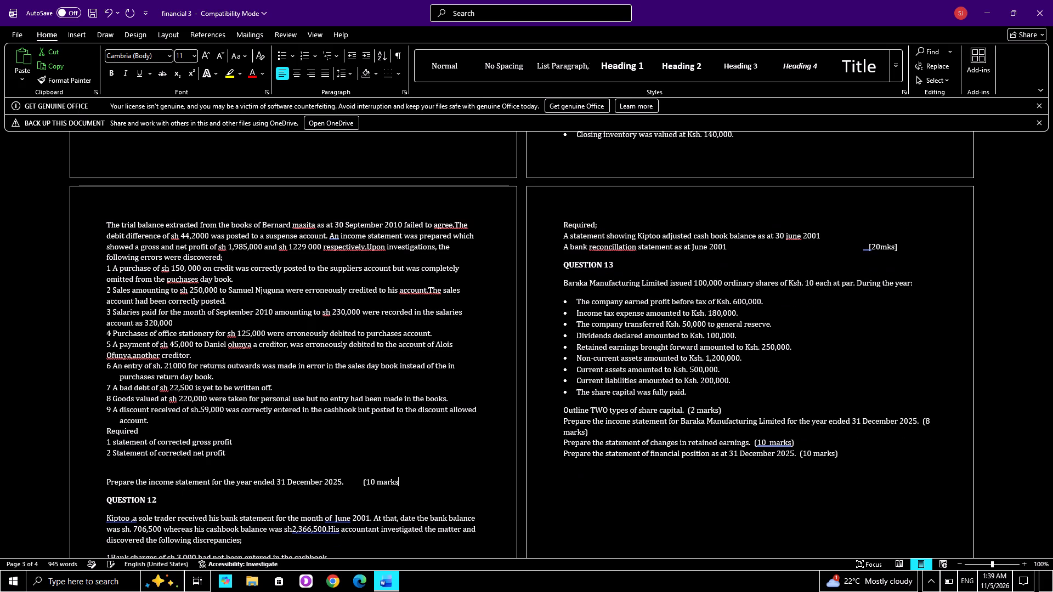
{"action": "key", "text": "BackSpace"}
{"action": "key", "text": "BackSpace"}
{"action": "key", "text": "BackSpace"}
{"action": "key", "text": "BackSpace"}
{"action": "key", "text": "BackSpace"}
{"action": "key", "text": "BackSpace"}
{"action": "key", "text": "BackSpace"}
{"action": "key", "text": "BackSpace"}
{"action": "key", "text": "BackSpace"}
{"action": "key", "text": "BackSpace"}
{"action": "key", "text": "BackSpace"}
{"action": "key", "text": "BackSpace"}
{"action": "key", "text": "BackSpace"}
{"action": "key", "text": "BackSpace"}
{"action": "key", "text": "BackSpace"}
{"action": "key", "text": "BackSpace"}
{"action": "key", "text": "BackSpace"}
{"action": "key", "text": "BackSpace"}
{"action": "key", "text": "BackSpace"}
{"action": "key", "text": "BackSpace"}
{"action": "key", "text": "BackSpace"}
{"action": "key", "text": "BackSpace"}
{"action": "key", "text": "BackSpace"}
{"action": "key", "text": "BackSpace"}
{"action": "key", "text": "BackSpace"}
{"action": "key", "text": "BackSpace"}
{"action": "key", "text": "BackSpace"}
{"action": "key", "text": "BackSpace"}
{"action": "key", "text": "BackSpace"}
{"action": "key", "text": "BackSpace"}
{"action": "key", "text": "BackSpace"}
{"action": "key", "text": "BackSpace"}
{"action": "key", "text": "BackSpace"}
{"action": "key", "text": "BackSpace"}
{"action": "key", "text": "BackSpace"}
{"action": "key", "text": "BackSpace"}
{"action": "key", "text": "BackSpace"}
{"action": "key", "text": "BackSpace"}
{"action": "key", "text": "BackSpace"}
{"action": "key", "text": "BackSpace"}
{"action": "key", "text": "BackSpace"}
{"action": "key", "text": "BackSpace"}
{"action": "key", "text": "BackSpace"}
{"action": "key", "text": "BackSpace"}
{"action": "key", "text": "BackSpace"}
{"action": "key", "text": "BackSpace"}
{"action": "key", "text": "BackSpace"}
{"action": "key", "text": "BackSpace"}
{"action": "key", "text": "BackSpace"}
{"action": "key", "text": "BackSpace"}
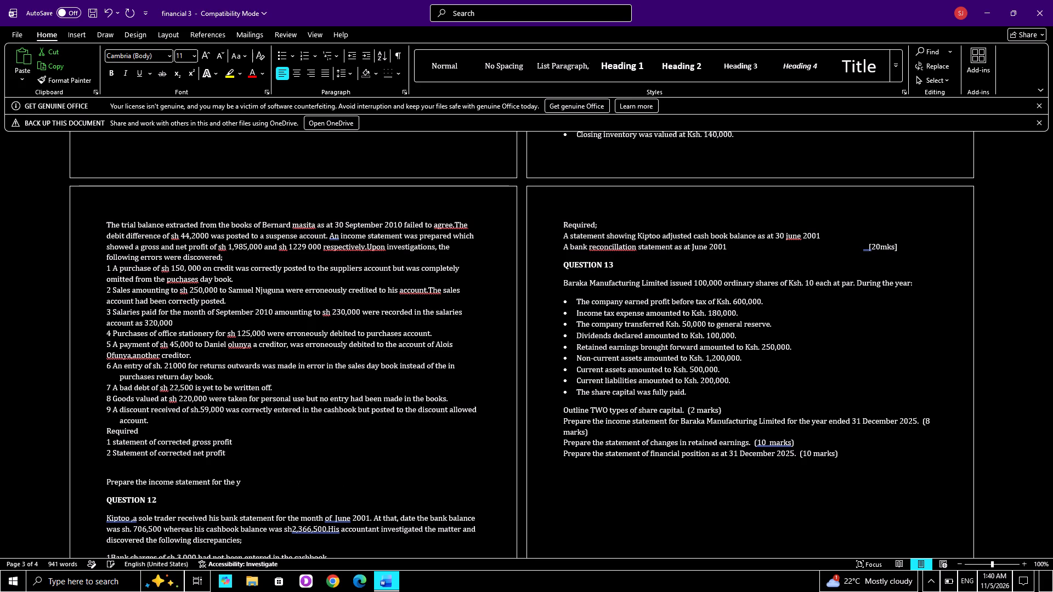
{"action": "key", "text": "BackSpace"}
{"action": "key", "text": "BackSpace"}
{"action": "key", "text": "BackSpace"}
{"action": "key", "text": "BackSpace"}
{"action": "key", "text": "BackSpace"}
{"action": "key", "text": "BackSpace"}
{"action": "key", "text": "BackSpace"}
{"action": "key", "text": "BackSpace"}
{"action": "key", "text": "BackSpace"}
{"action": "key", "text": "BackSpace"}
{"action": "key", "text": "BackSpace"}
{"action": "key", "text": "BackSpace"}
{"action": "key", "text": "BackSpace"}
{"action": "key", "text": "BackSpace"}
{"action": "key", "text": "BackSpace"}
{"action": "key", "text": "BackSpace"}
{"action": "key", "text": "BackSpace"}
{"action": "key", "text": "BackSpace"}
{"action": "key", "text": "BackSpace"}
{"action": "key", "text": "BackSpace"}
{"action": "key", "text": "BackSpace"}
{"action": "key", "text": "BackSpace"}
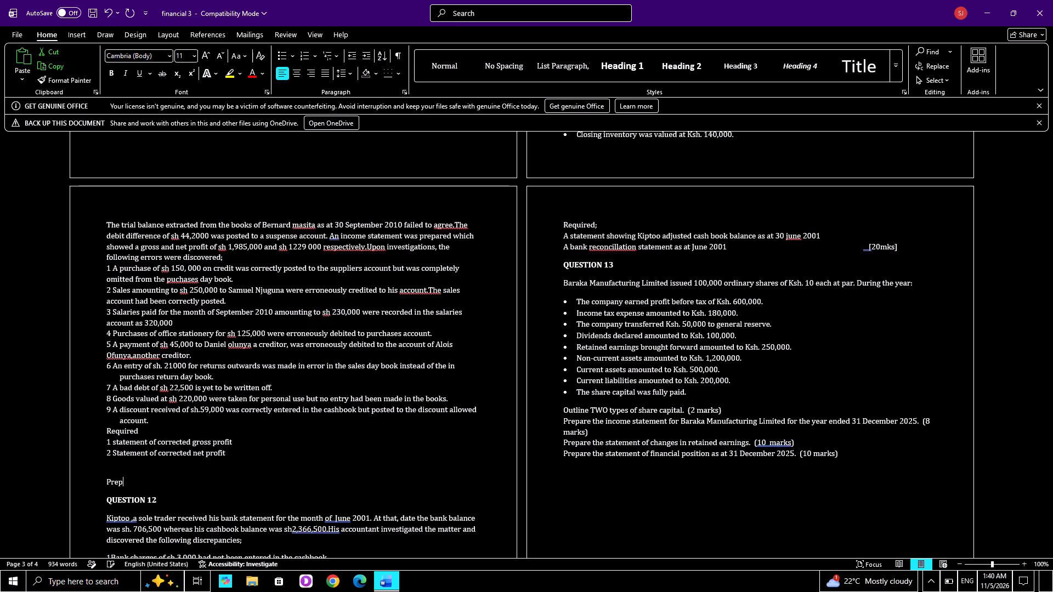
{"action": "key", "text": "BackSpace"}
{"action": "key", "text": "BackSpace"}
{"action": "key", "text": "BackSpace"}
{"action": "key", "text": "BackSpace"}
{"action": "key", "text": "BackSpace"}
{"action": "key", "text": "BackSpace"}
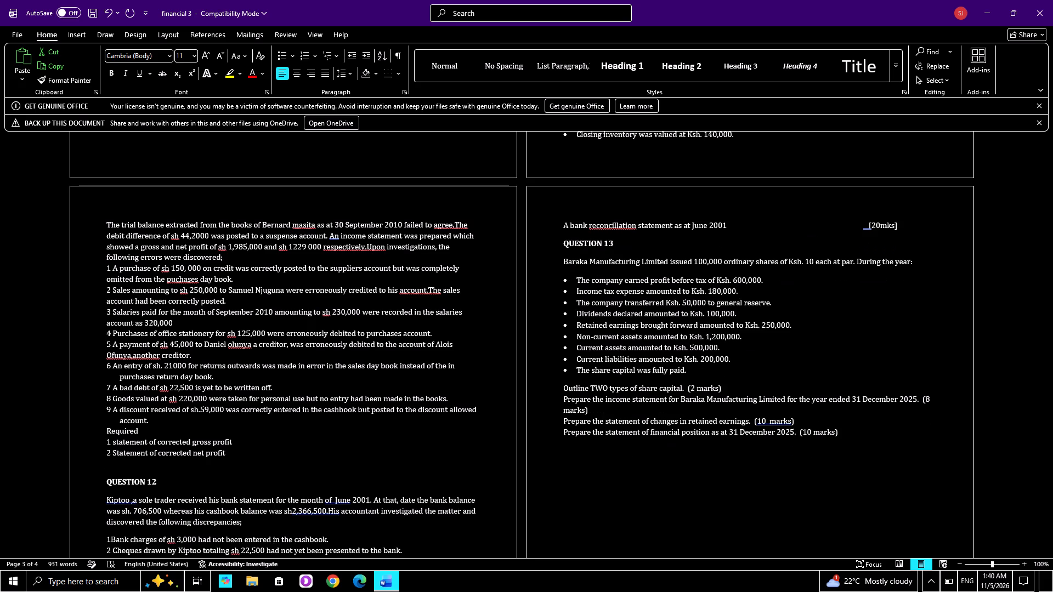
Add a semicolon after "Required" above the corrected gross profit requirement.
{"action": "left_click", "coordinate": [138, 431]}
{"action": "key", "text": "semicolon"}
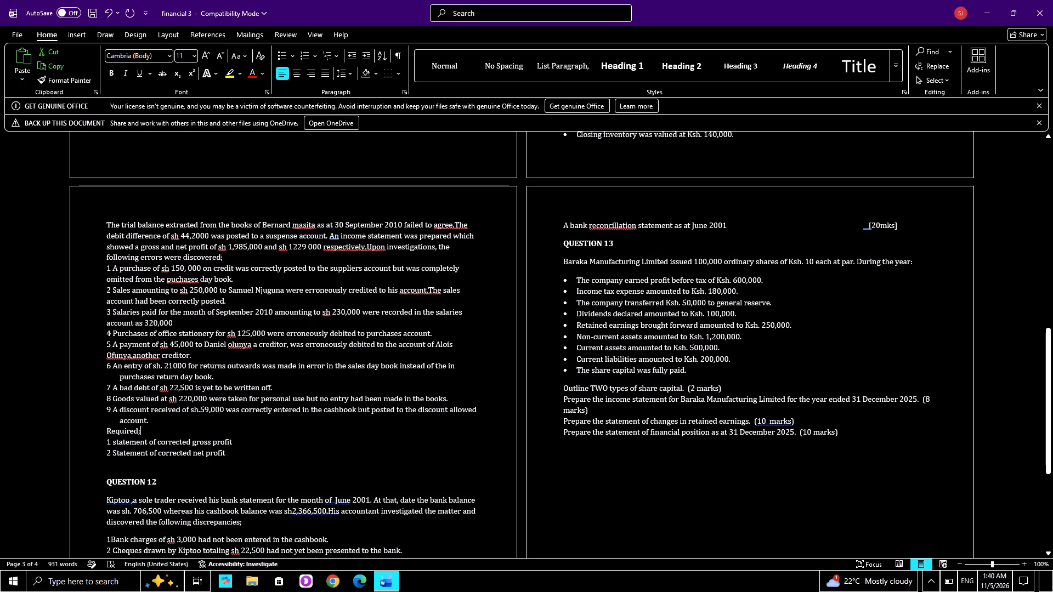
Insert a heading line reading "QUESTION" above the paragraph about the trial balance as at 30 September 2010.
{"action": "left_click", "coordinate": [103, 224]}
{"action": "key", "text": "Return"}
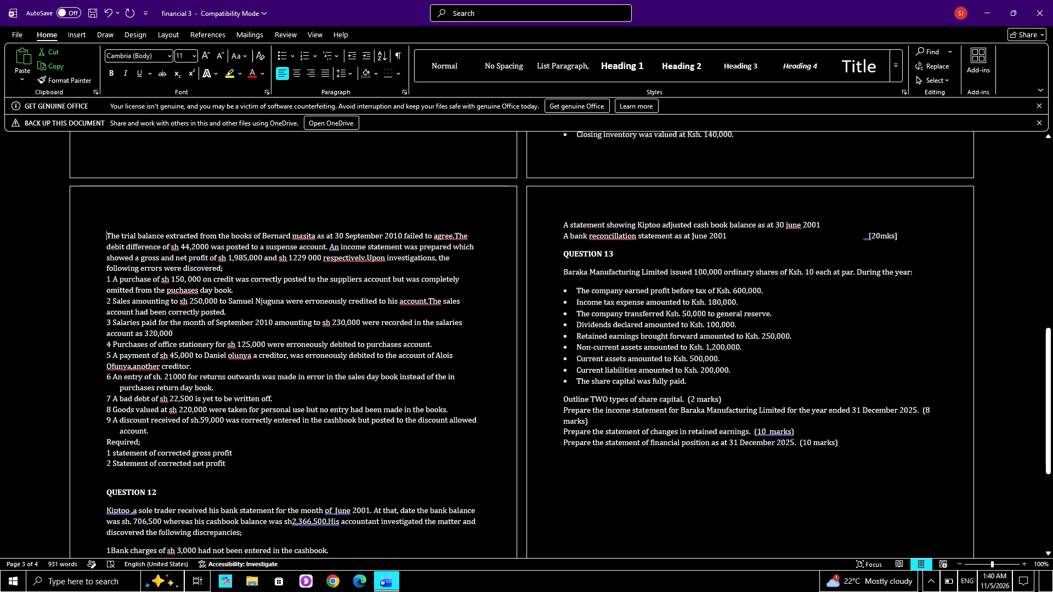
{"action": "left_click", "coordinate": [115, 214]}
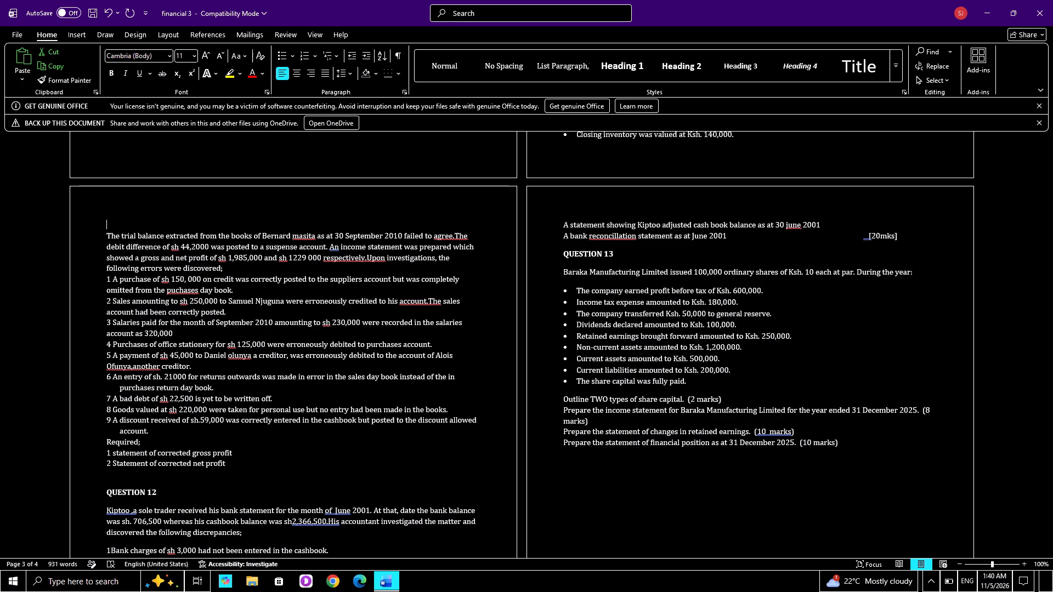
{"action": "key", "text": "q"}
{"action": "type", "text": "UEST"}
{"action": "key", "text": "i"}
{"action": "type", "text": "ON"}
{"action": "key", "text": "space"}
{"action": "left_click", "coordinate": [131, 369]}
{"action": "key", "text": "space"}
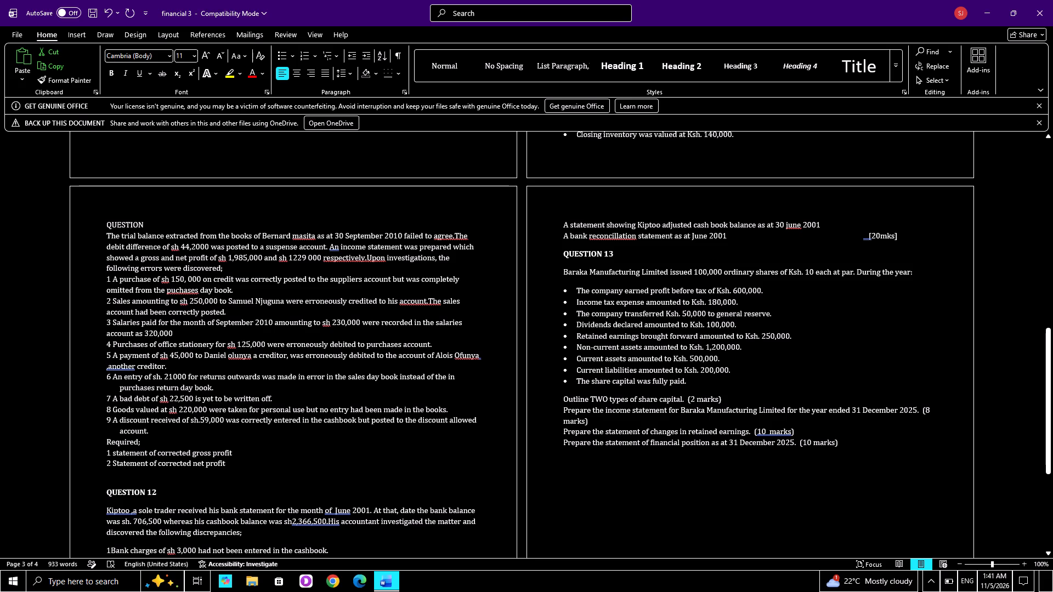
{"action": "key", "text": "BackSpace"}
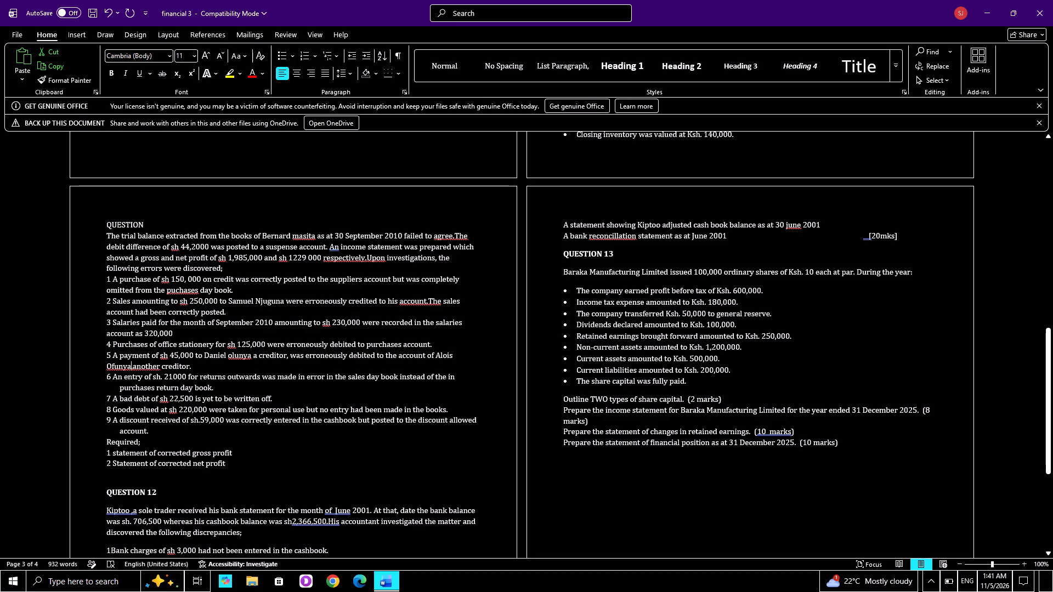
Insert a space after the comma before "another creditor" in error 5 of the suspense account question.
{"action": "left_click", "coordinate": [132, 367]}
{"action": "key", "text": "space"}
Place the insertion point at the end of the requirement "1 statement of corrected gross profit".
{"action": "left_click", "coordinate": [159, 490]}
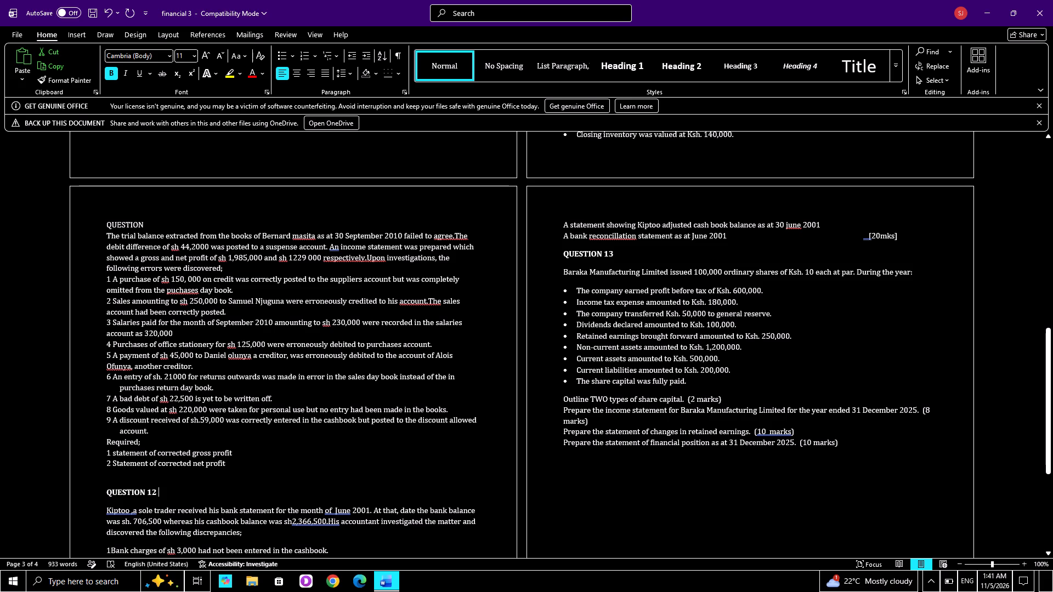
{"action": "left_click", "coordinate": [230, 455]}
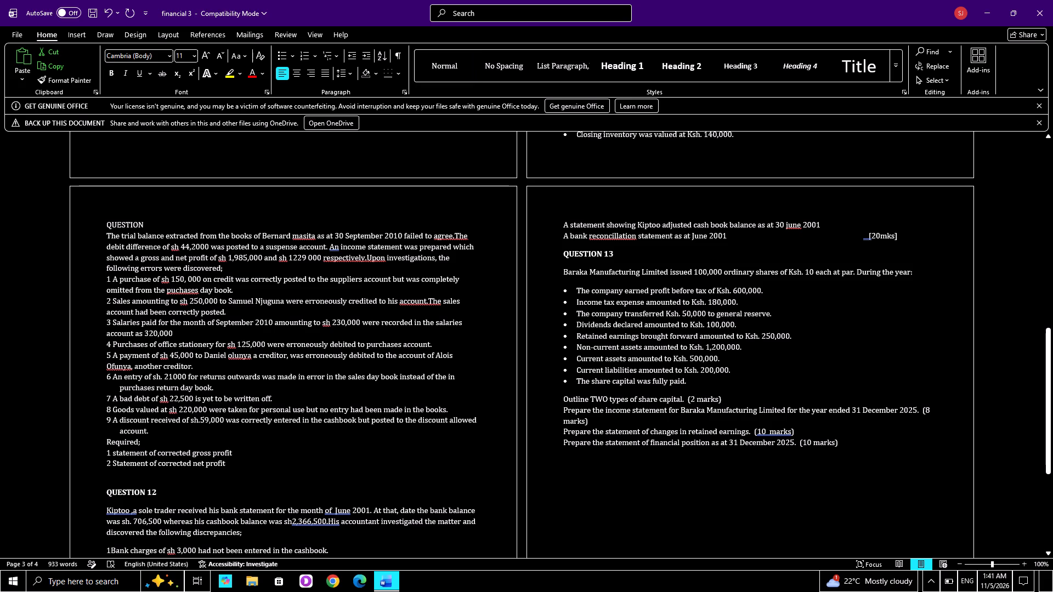
{"action": "left_click", "coordinate": [235, 453]}
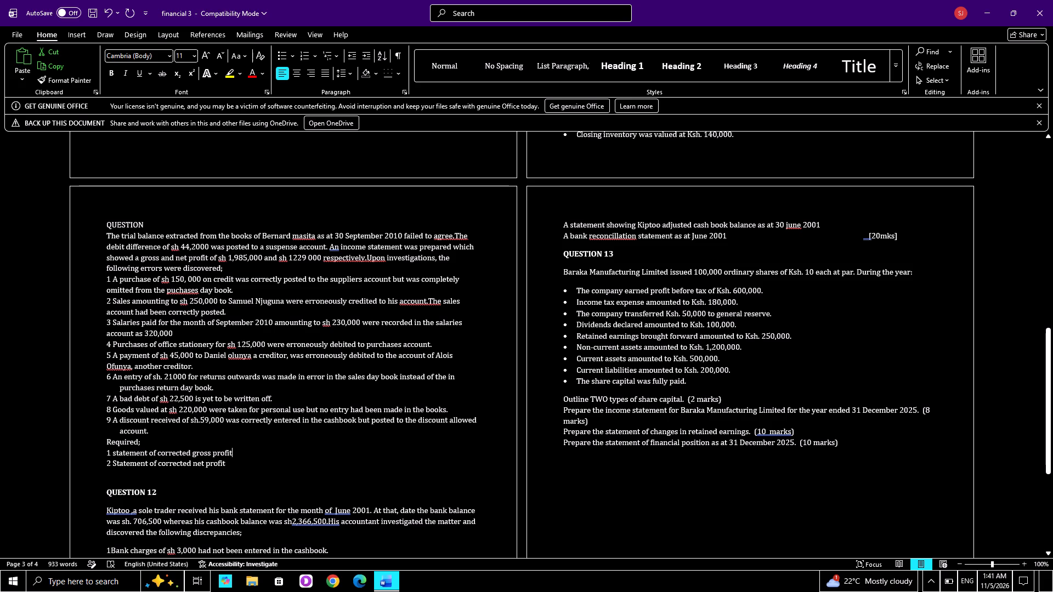
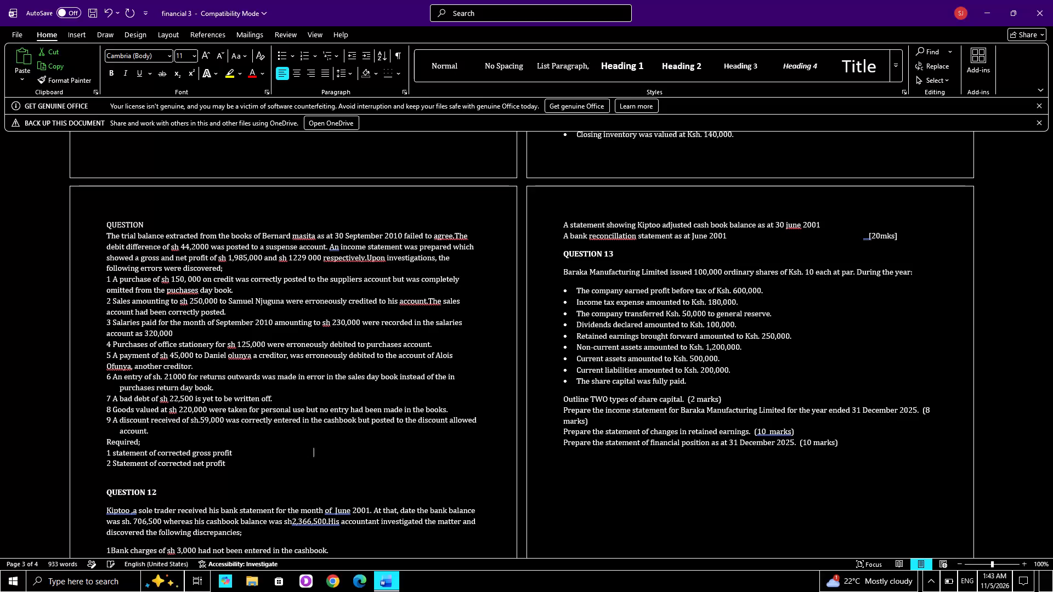
Add the mark value 10 after a wide gap on the line "1 statement of corrected gross profit".
{"action": "key", "text": "space"}
{"action": "key", "text": "space"}
{"action": "key", "text": "space"}
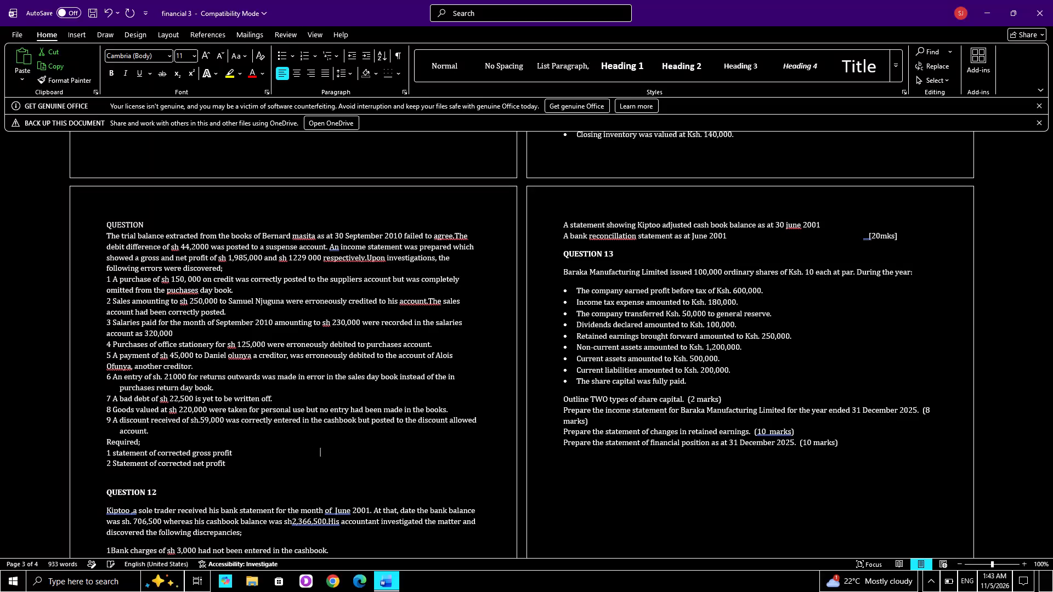
{"action": "key", "text": "space"}
{"action": "key", "text": "space"}
{"action": "key", "text": "space"}
{"action": "key", "text": "space"}
{"action": "key", "text": "space"}
{"action": "key", "text": "space"}
{"action": "key", "text": "space"}
{"action": "key", "text": "space"}
{"action": "key", "text": "space"}
{"action": "key", "text": "space"}
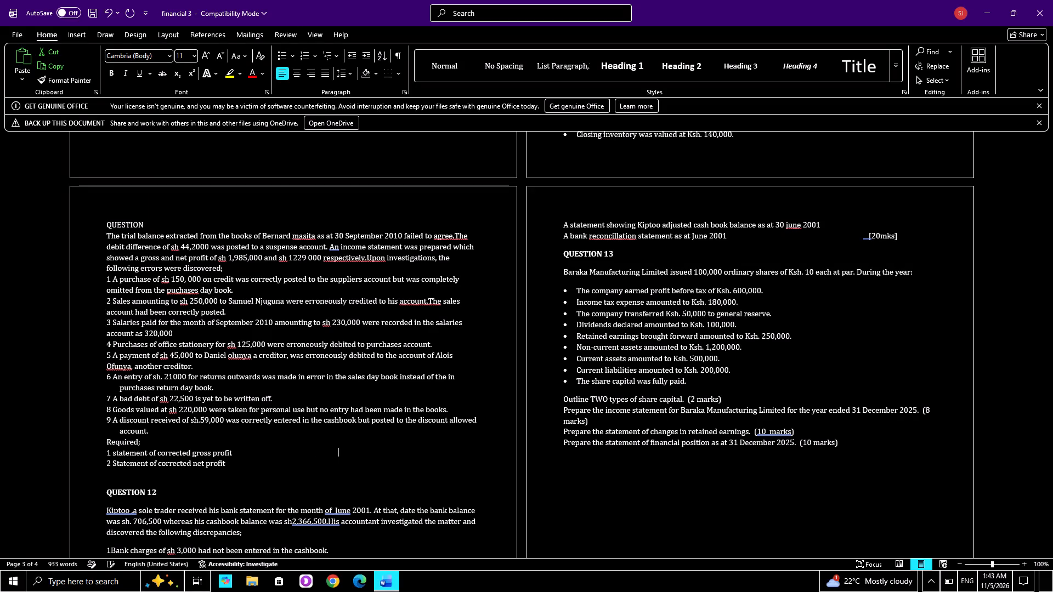
{"action": "key", "text": "space"}
{"action": "key", "text": "space"}
{"action": "key", "text": "space"}
{"action": "key", "text": "space"}
{"action": "key", "text": "space"}
{"action": "key", "text": "space"}
{"action": "key", "text": "space"}
{"action": "key", "text": "space"}
{"action": "key", "text": "space"}
{"action": "key", "text": "space"}
{"action": "key", "text": "1"}
{"action": "key", "text": "0"}
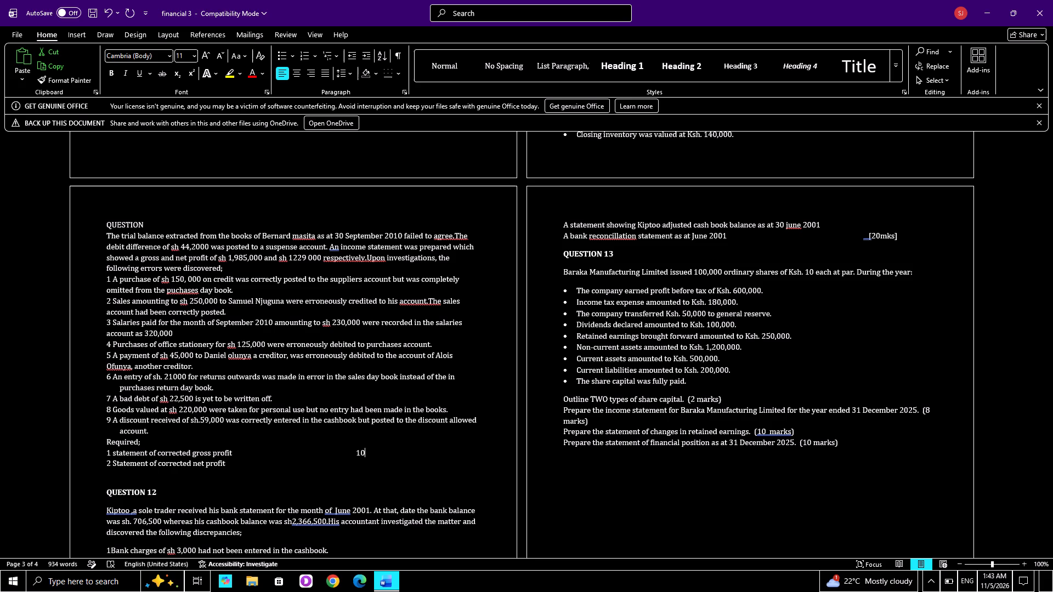
{"action": "key", "text": "space"}
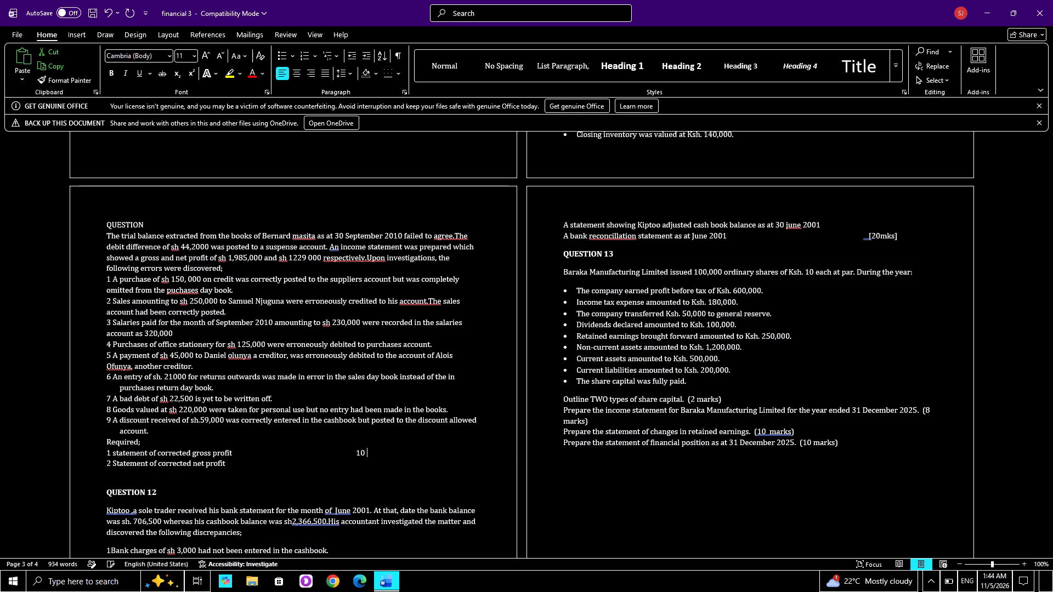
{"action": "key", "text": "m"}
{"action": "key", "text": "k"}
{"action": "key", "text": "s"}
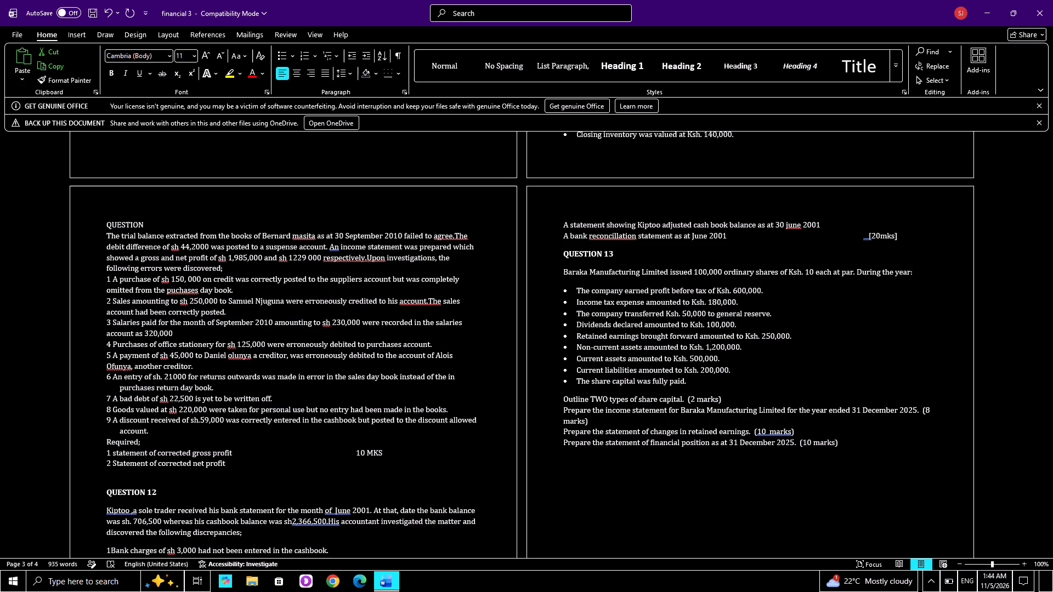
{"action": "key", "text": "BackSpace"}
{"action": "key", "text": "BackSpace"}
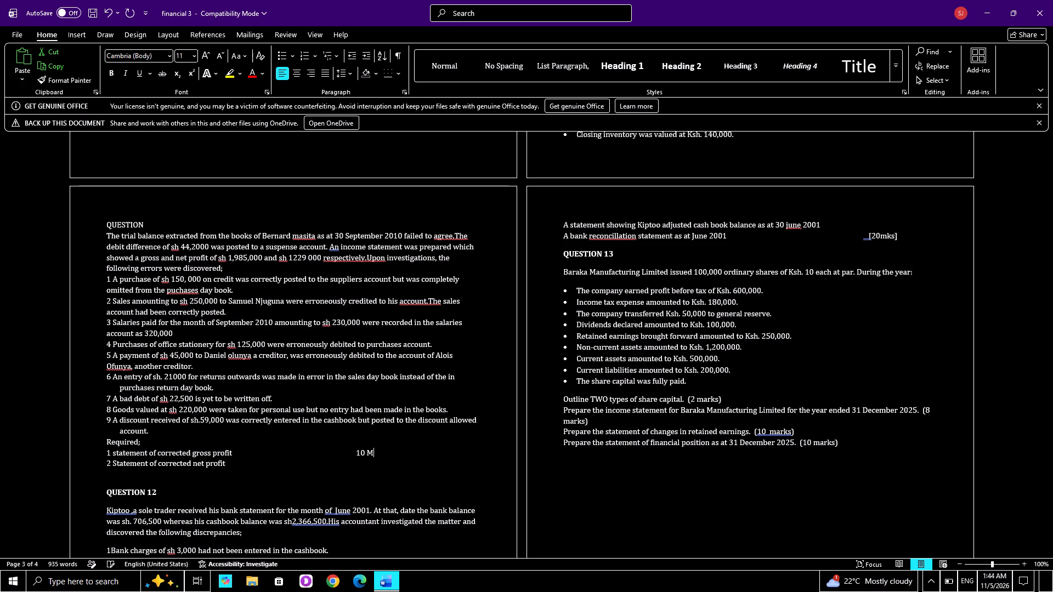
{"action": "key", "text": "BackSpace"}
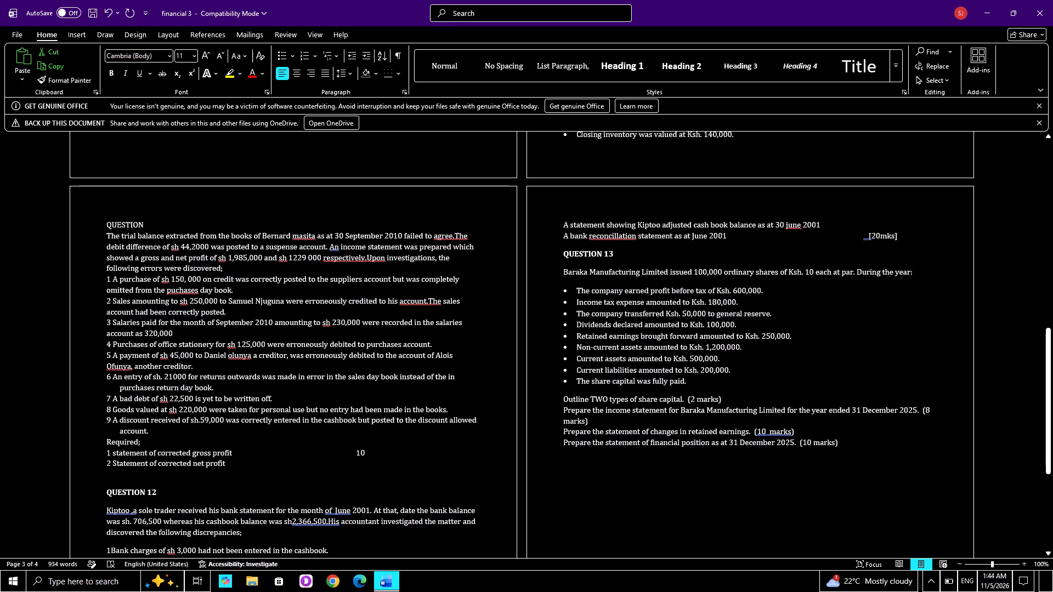
Widen the gap before the 10 on the corrected gross profit line with extra spaces.
{"action": "left_click", "coordinate": [355, 452]}
{"action": "key", "text": "space"}
{"action": "key", "text": "space"}
{"action": "key", "text": "space"}
{"action": "key", "text": "space"}
{"action": "key", "text": "space"}
{"action": "key", "text": "space"}
{"action": "key", "text": "space"}
{"action": "key", "text": "space"}
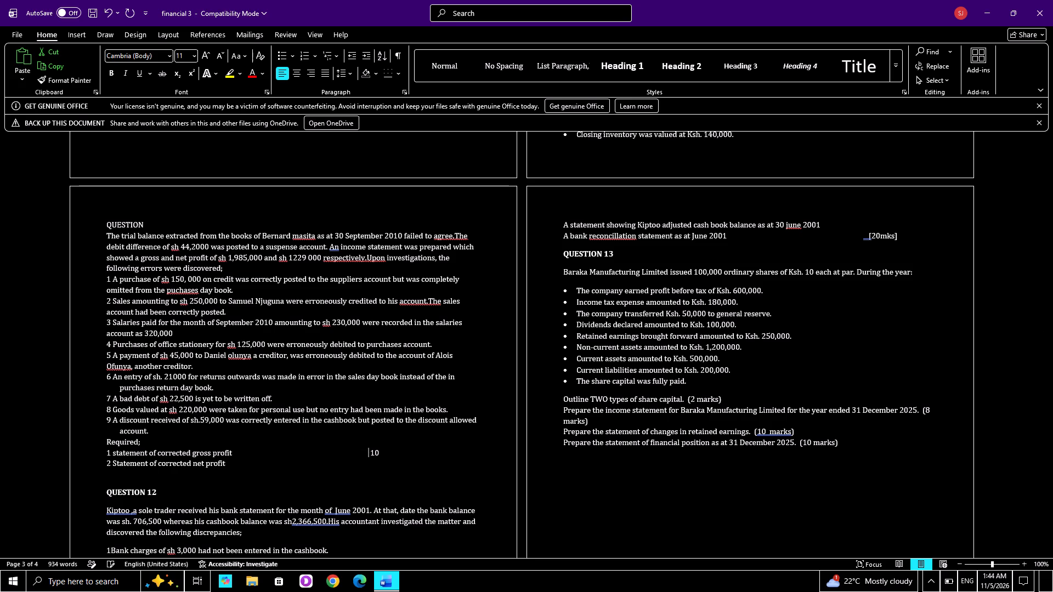
{"action": "key", "text": "space"}
{"action": "key", "text": "space"}
{"action": "key", "text": "space"}
{"action": "key", "text": "space"}
{"action": "key", "text": "space"}
{"action": "key", "text": "space"}
Complete the mark allocation on the corrected gross profit line by adding square brackets and the word "marks" around the 10.
{"action": "key", "text": "bracketleft"}
{"action": "left_click", "coordinate": [395, 451]}
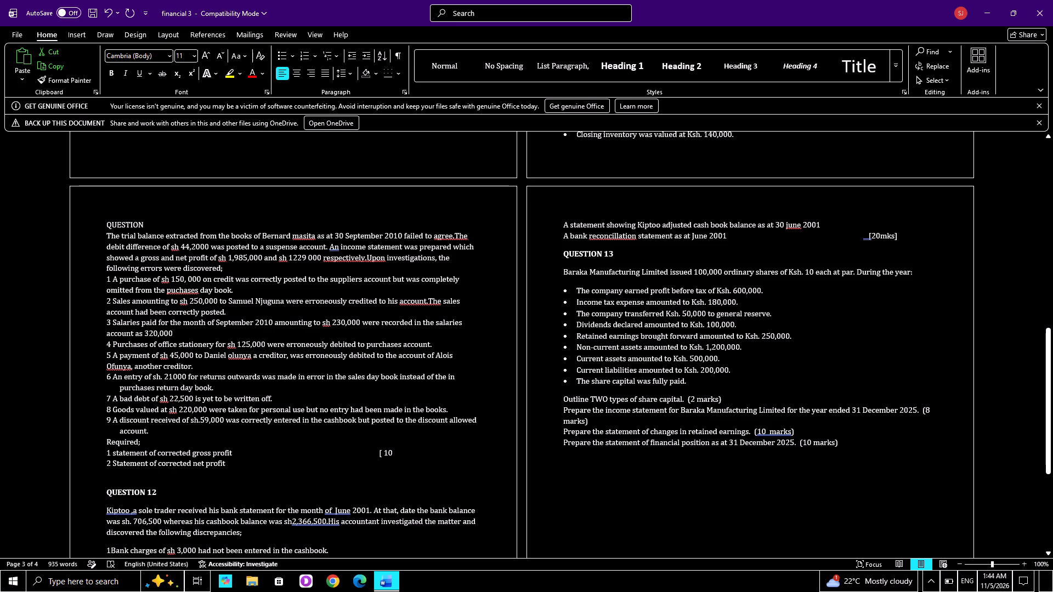
{"action": "type", "text": "ma"}
{"action": "key", "text": "r"}
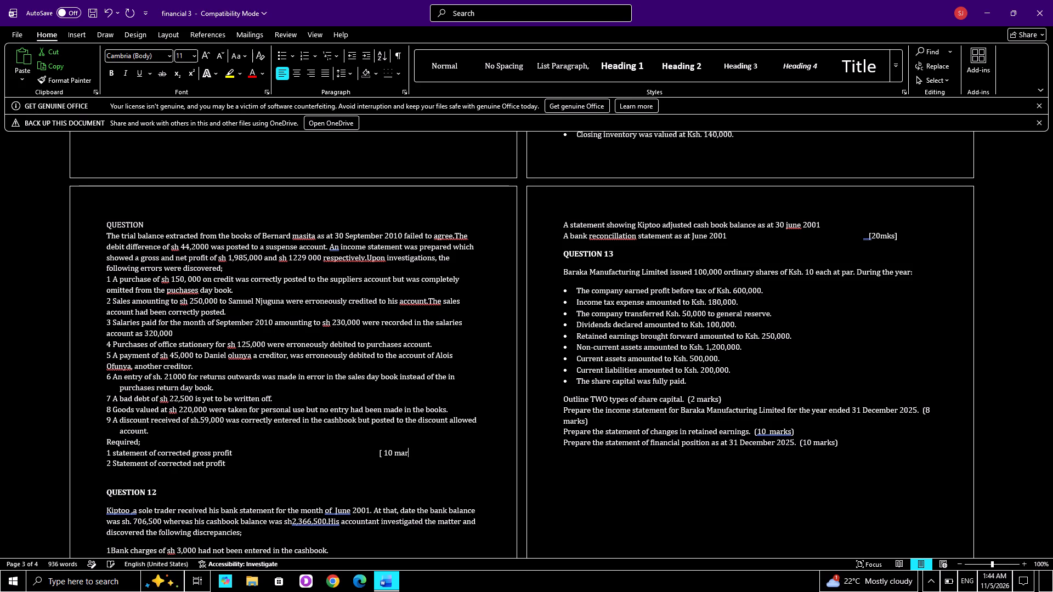
{"action": "type", "text": "ks"}
{"action": "key", "text": "bracketright"}
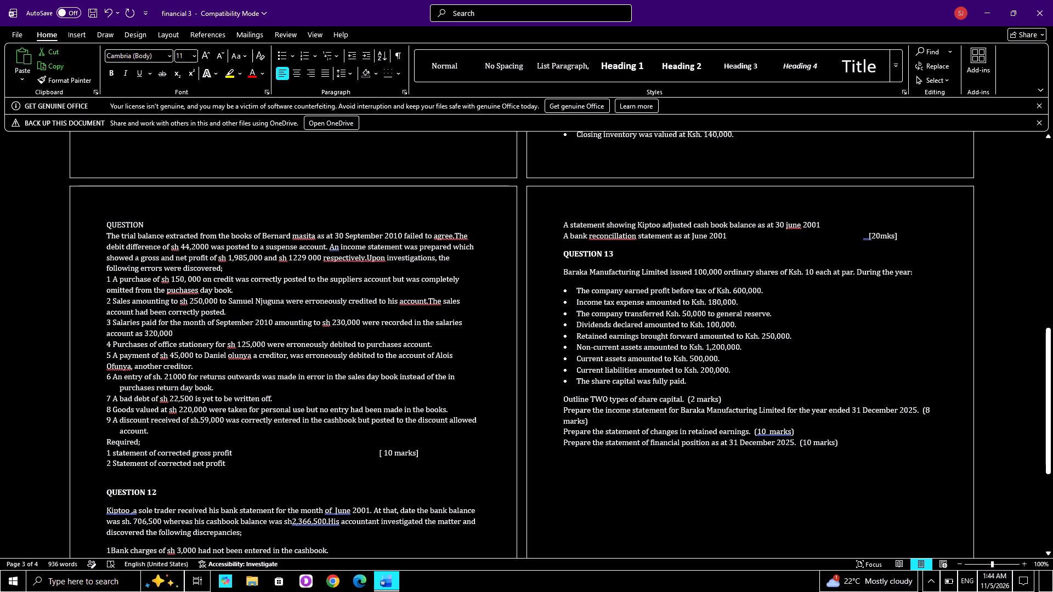
Remove the space after the opening bracket so the gross profit allocation reads "[10 marks]".
{"action": "left_click", "coordinate": [383, 453]}
{"action": "key", "text": "BackSpace"}
{"action": "key", "text": "BackSpace"}
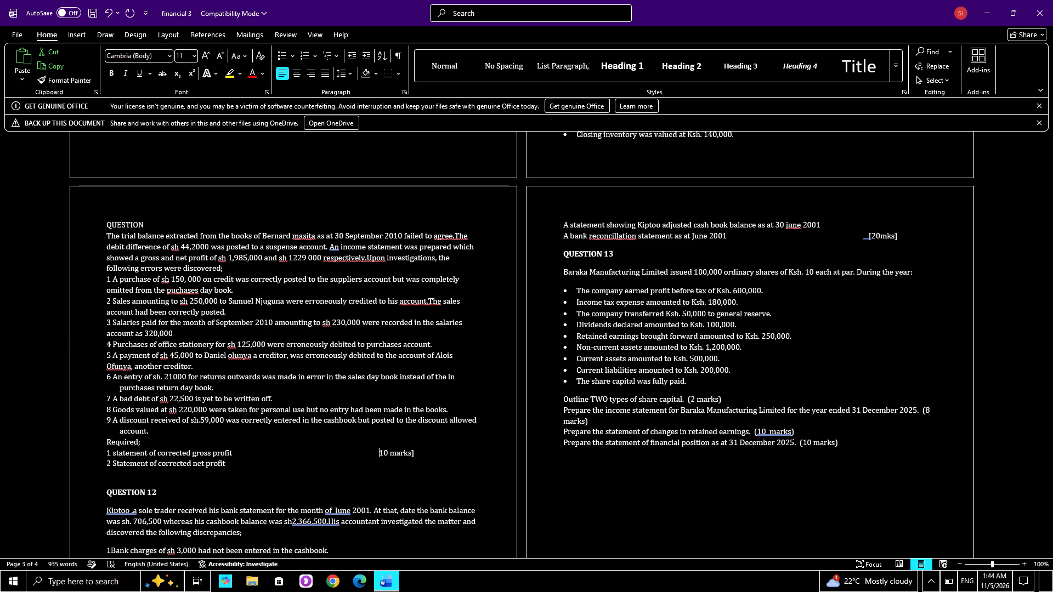
{"action": "key", "text": "bracketleft"}
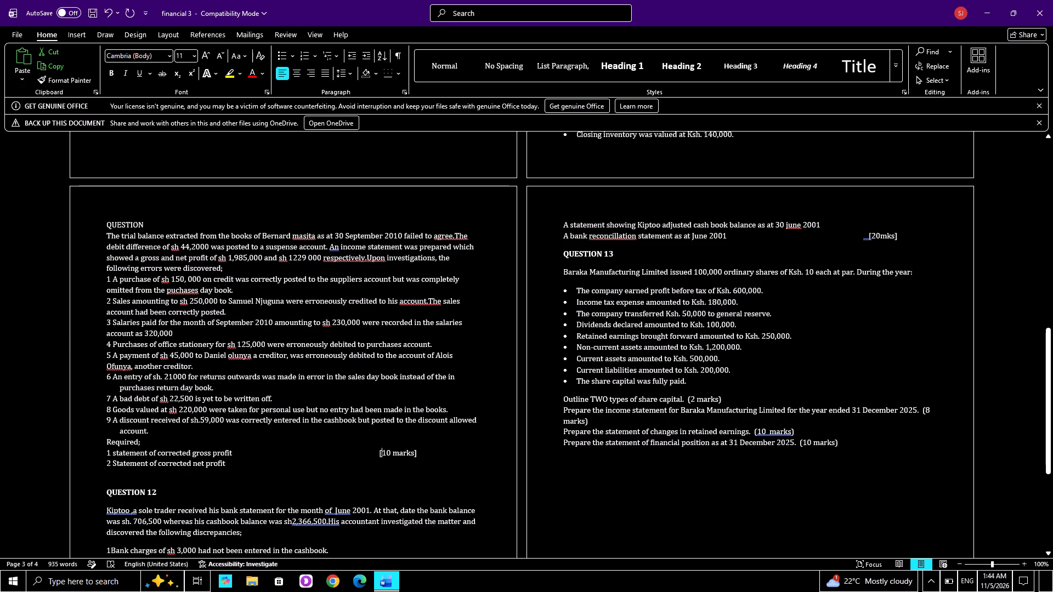
Add "[10 marks]" to the line "2 Statement of corrected net profit", spaced out to line up under the gross profit allocation.
{"action": "left_click", "coordinate": [228, 465]}
{"action": "key", "text": "space"}
{"action": "key", "text": "space"}
{"action": "key", "text": "space"}
{"action": "key", "text": "space"}
{"action": "key", "text": "space"}
{"action": "key", "text": "space"}
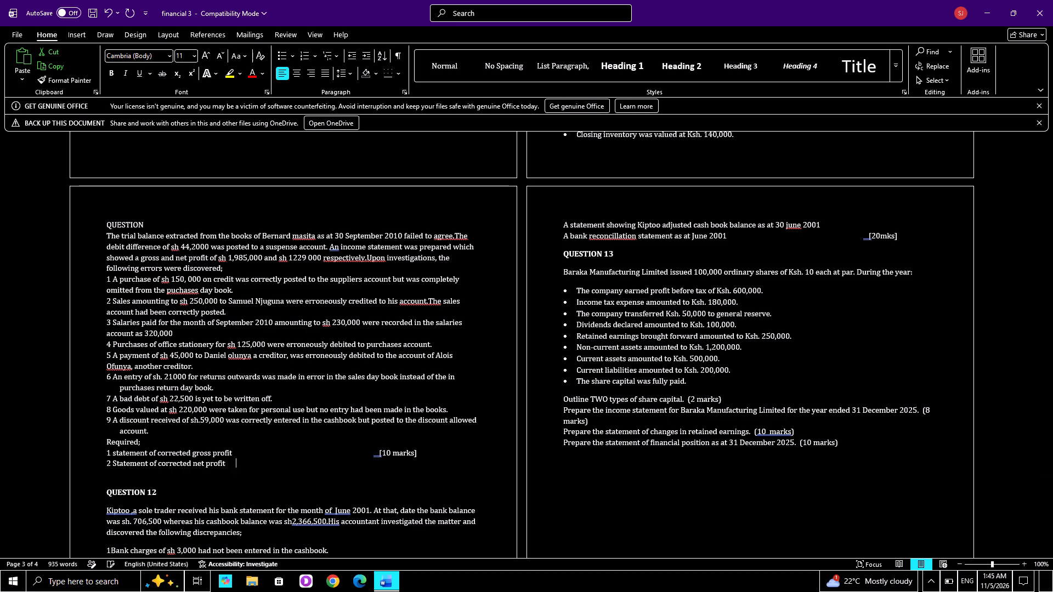
{"action": "key", "text": "space"}
{"action": "key", "text": "space"}
{"action": "key", "text": "space"}
{"action": "key", "text": "space"}
{"action": "key", "text": "space"}
{"action": "key", "text": "space"}
{"action": "key", "text": "space"}
{"action": "key", "text": "space"}
{"action": "key", "text": "space"}
{"action": "key", "text": "space"}
{"action": "key", "text": "space"}
{"action": "key", "text": "space"}
{"action": "key", "text": "space"}
{"action": "key", "text": "space"}
{"action": "key", "text": "space"}
{"action": "key", "text": "space"}
{"action": "key", "text": "space"}
{"action": "key", "text": "space"}
{"action": "key", "text": "space"}
{"action": "key", "text": "space"}
{"action": "key", "text": "space"}
{"action": "key", "text": "space"}
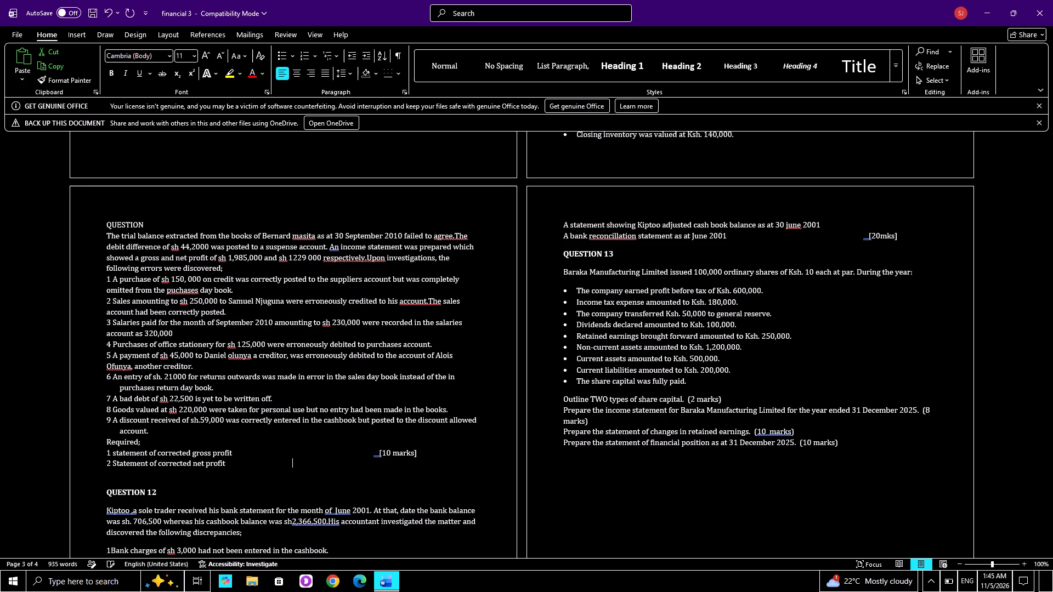
{"action": "key", "text": "space"}
{"action": "key", "text": "space"}
{"action": "key", "text": "space"}
{"action": "key", "text": "space"}
{"action": "key", "text": "space"}
{"action": "key", "text": "space"}
{"action": "key", "text": "space"}
{"action": "key", "text": "space"}
{"action": "key", "text": "space"}
{"action": "key", "text": "space"}
{"action": "key", "text": "space"}
{"action": "key", "text": "space"}
{"action": "key", "text": "space"}
{"action": "key", "text": "space"}
{"action": "key", "text": "space"}
{"action": "key", "text": "space"}
{"action": "key", "text": "space"}
{"action": "key", "text": "space"}
{"action": "key", "text": "space"}
{"action": "key", "text": "space"}
{"action": "key", "text": "space"}
{"action": "key", "text": "space"}
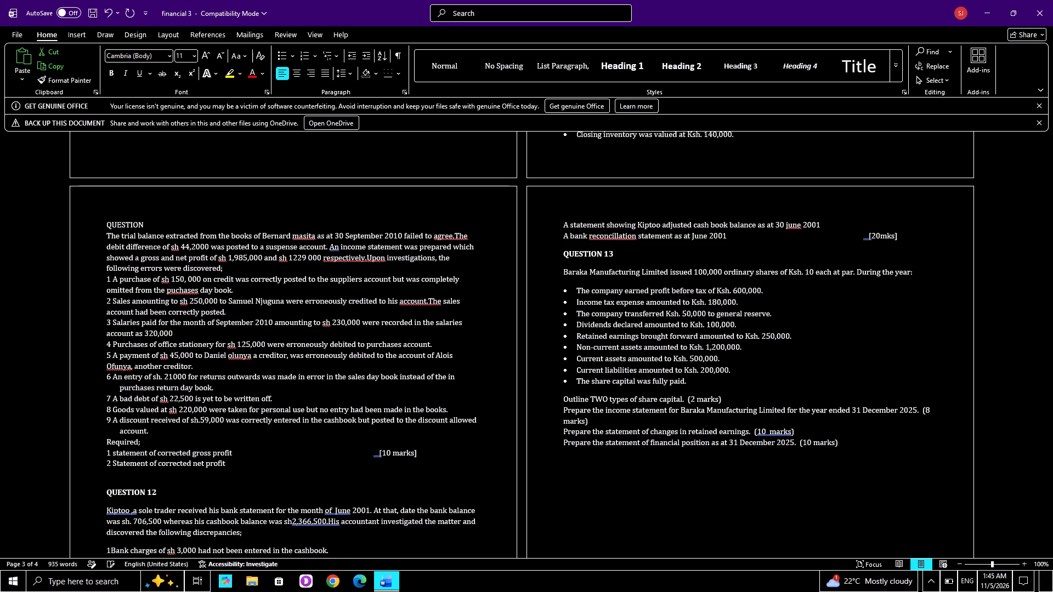
{"action": "key", "text": "space"}
{"action": "key", "text": "space"}
{"action": "key", "text": "space"}
{"action": "key", "text": "space"}
{"action": "key", "text": "space"}
{"action": "key", "text": "space"}
{"action": "key", "text": "space"}
{"action": "key", "text": "space"}
{"action": "key", "text": "space"}
{"action": "key", "text": "space"}
{"action": "key", "text": "space"}
{"action": "key", "text": "space"}
{"action": "key", "text": "space"}
{"action": "key", "text": "space"}
{"action": "key", "text": "space"}
{"action": "key", "text": "space"}
{"action": "key", "text": "space"}
{"action": "key", "text": "space"}
{"action": "key", "text": "space"}
{"action": "key", "text": "space"}
{"action": "key", "text": "space"}
{"action": "key", "text": "space"}
{"action": "key", "text": "space"}
{"action": "key", "text": "space"}
{"action": "key", "text": "space"}
{"action": "key", "text": "bracketleft"}
{"action": "key", "text": "1"}
{"action": "key", "text": "0"}
{"action": "key", "text": "space"}
{"action": "type", "text": "m"}
{"action": "type", "text": "arks"}
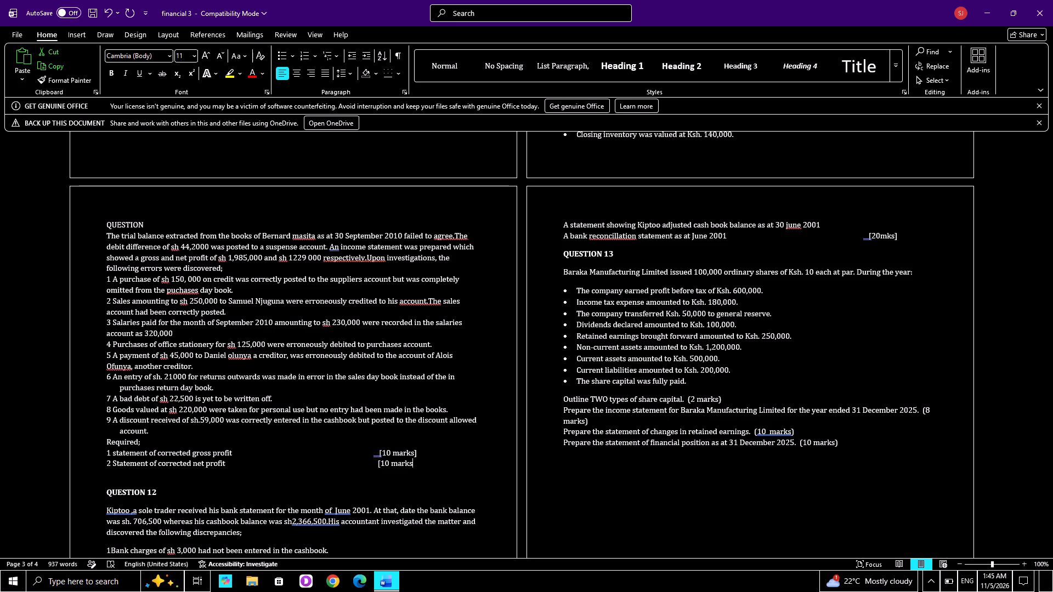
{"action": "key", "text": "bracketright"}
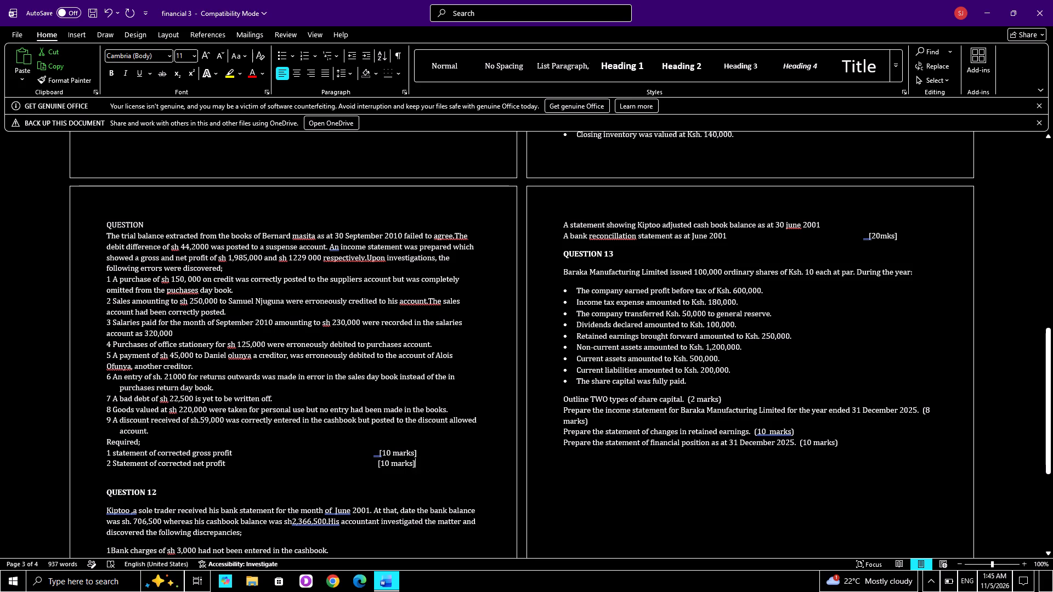
Delete the number 12 from the "QUESTION 12" heading above the Kiptoo bank statement question.
{"action": "left_click", "coordinate": [157, 492]}
{"action": "key", "text": "BackSpace"}
{"action": "key", "text": "BackSpace"}
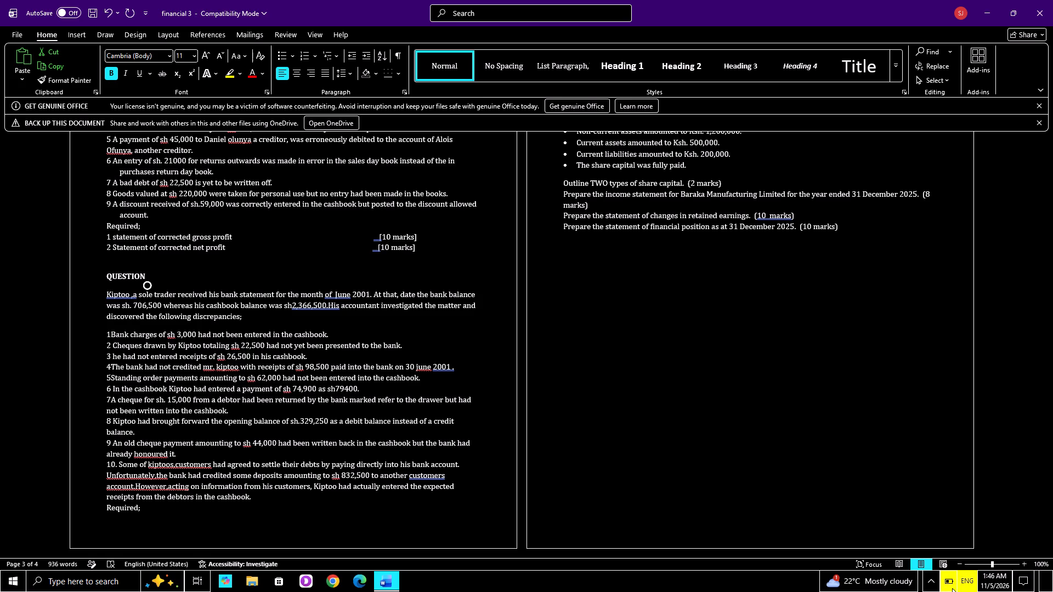
Check the computer's Wi-Fi connection among the available networks and return to the Word document.
{"action": "left_click", "coordinate": [930, 583]}
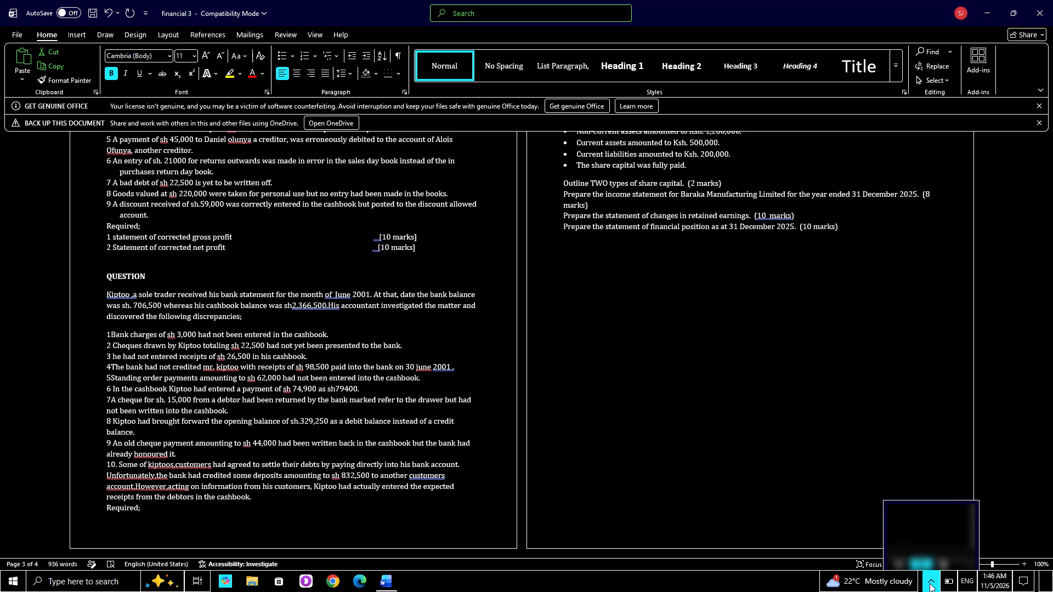
{"action": "left_click", "coordinate": [942, 537]}
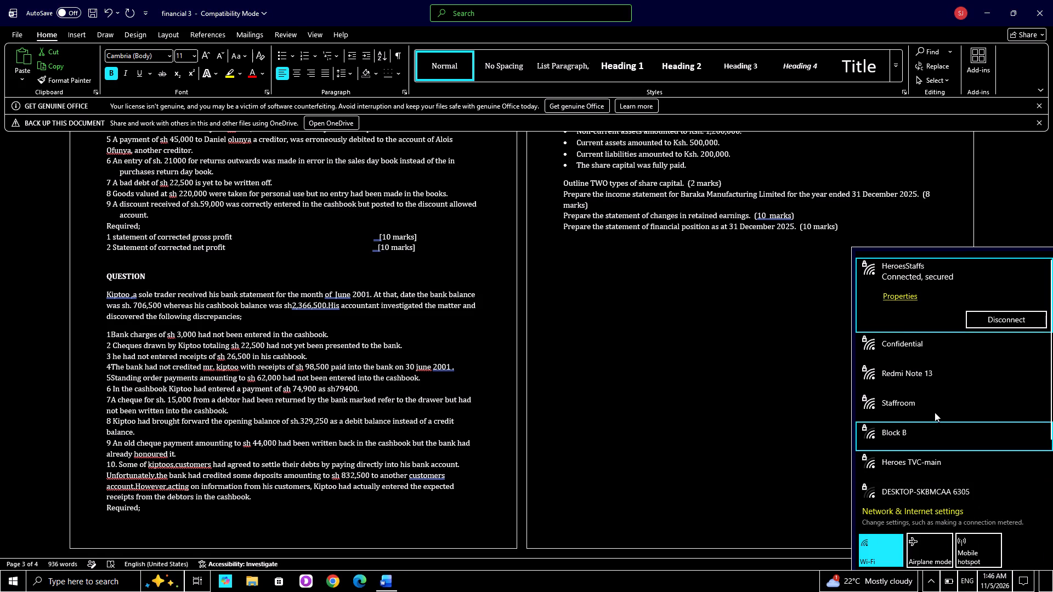
{"action": "left_click", "coordinate": [924, 281]}
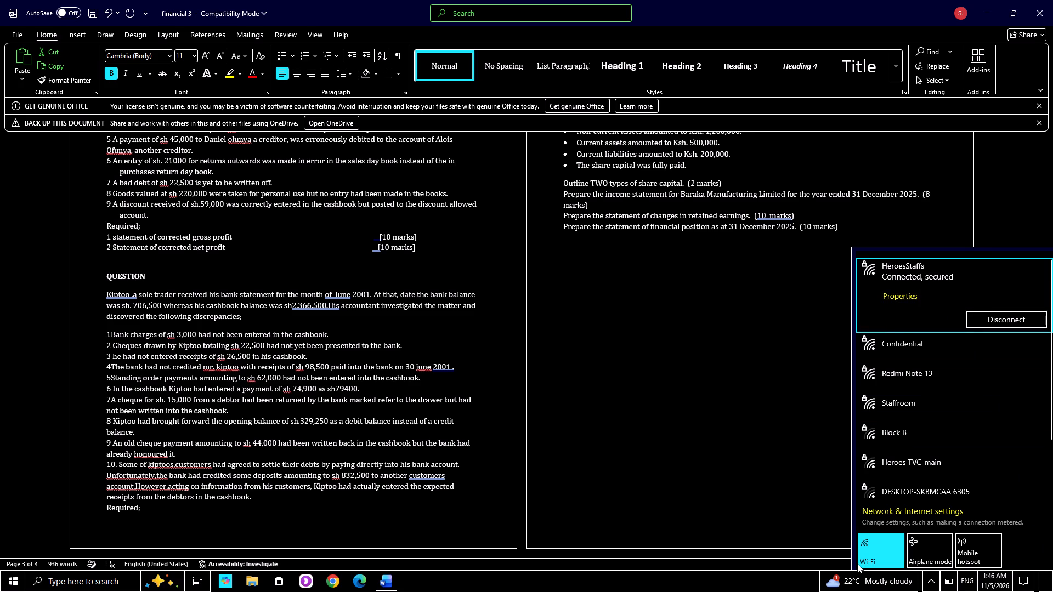
{"action": "left_click", "coordinate": [811, 486]}
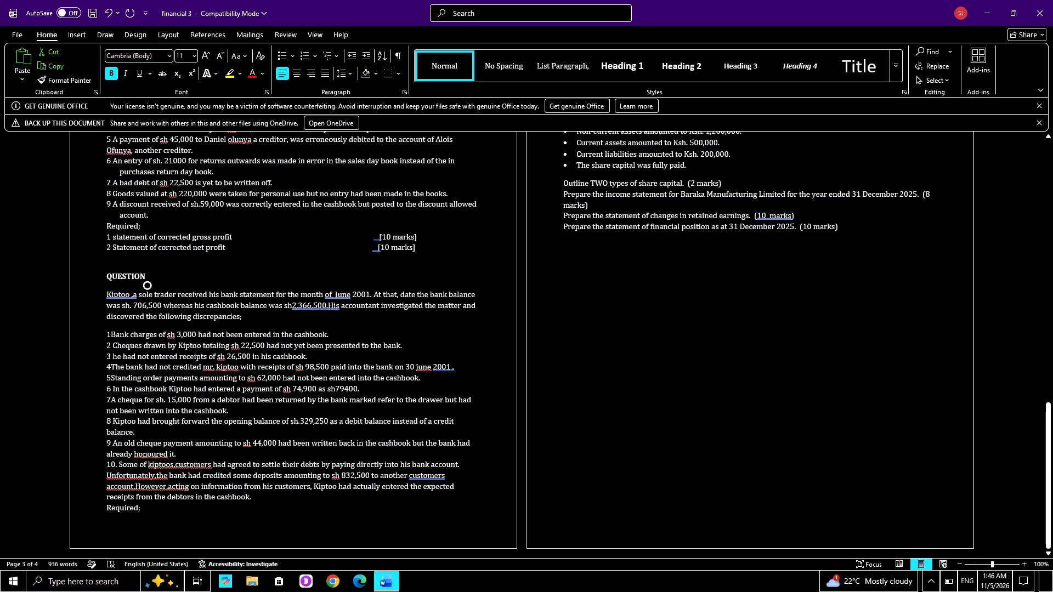
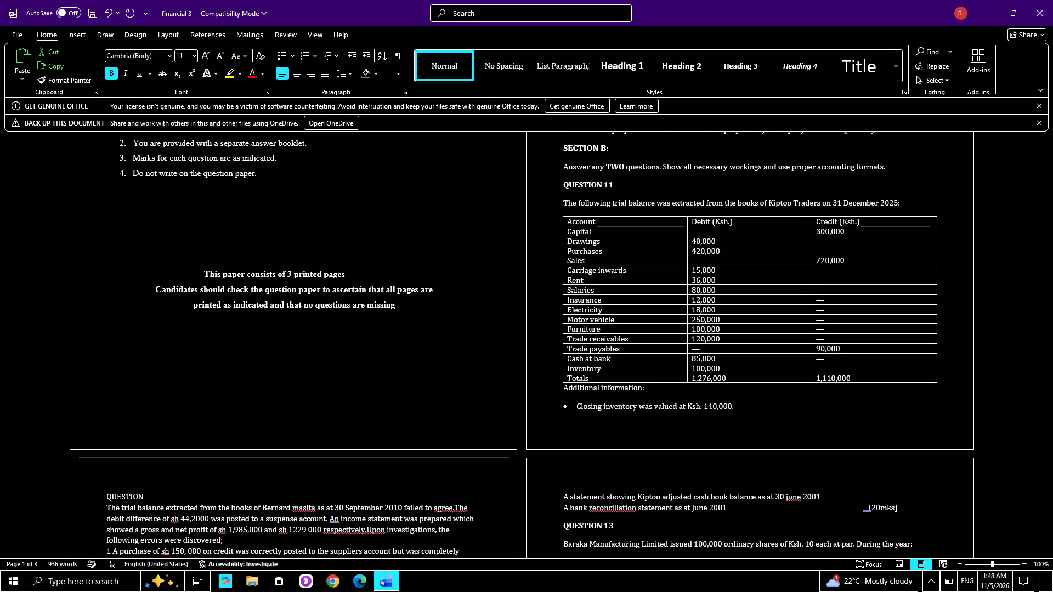
Return to Section A and place the text cursor just after question 1, "Define a sole trader.".
{"action": "left_click", "coordinate": [739, 160]}
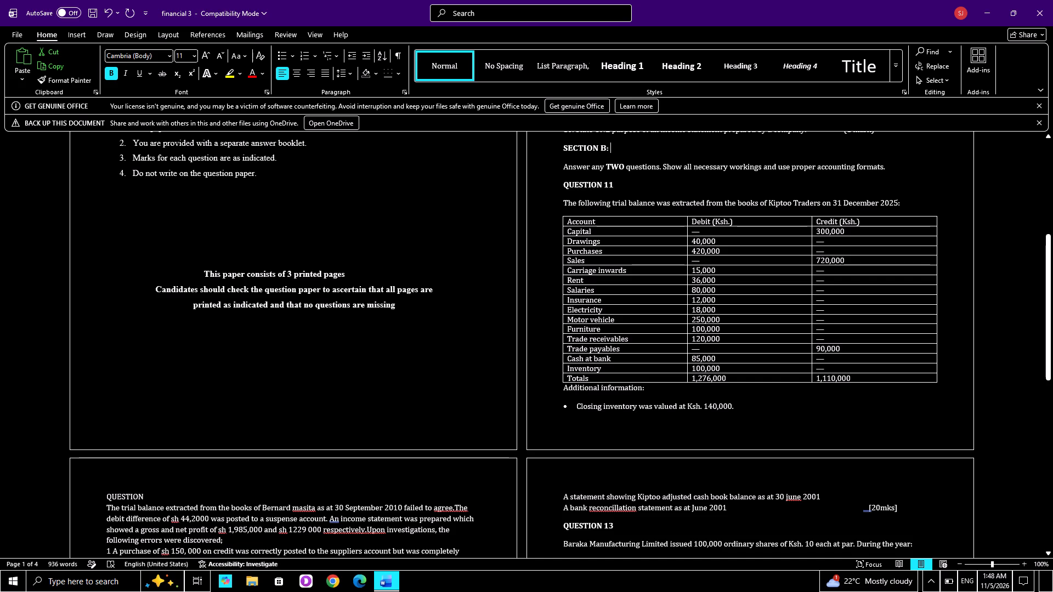
{"action": "left_click", "coordinate": [1049, 181]}
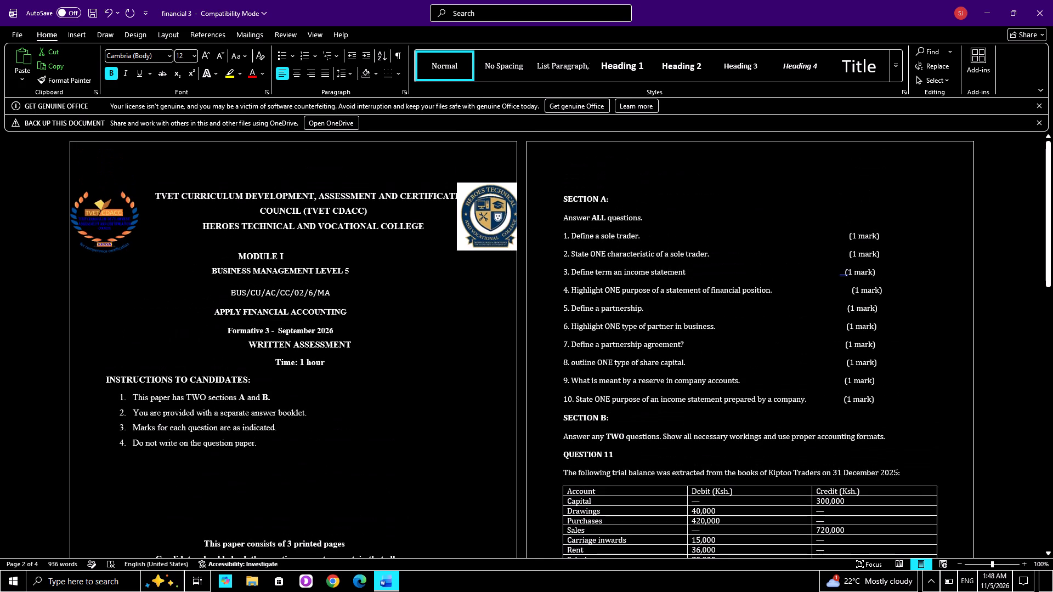
{"action": "left_click", "coordinate": [644, 236]}
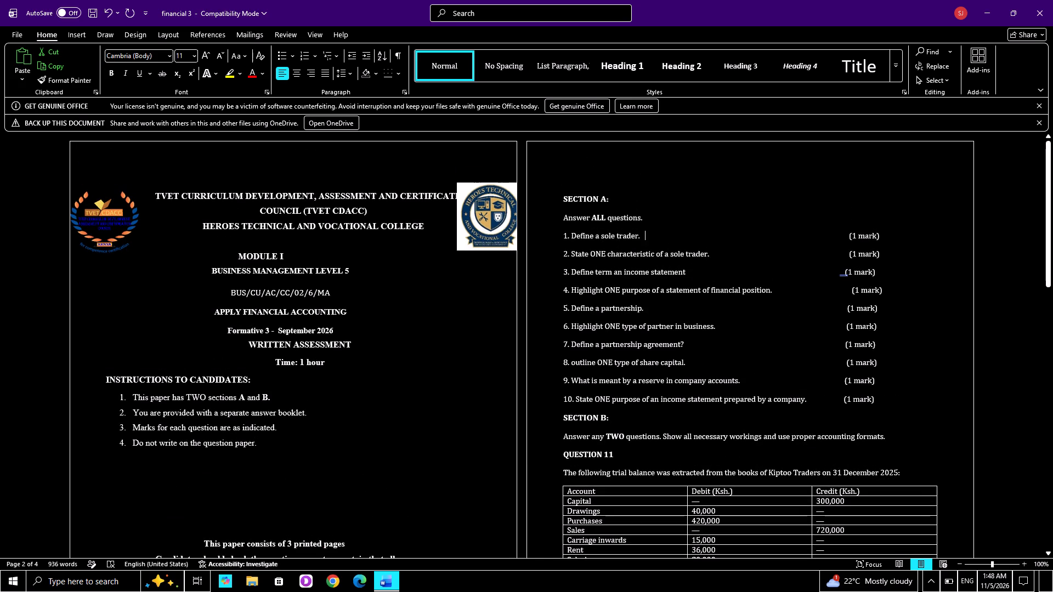
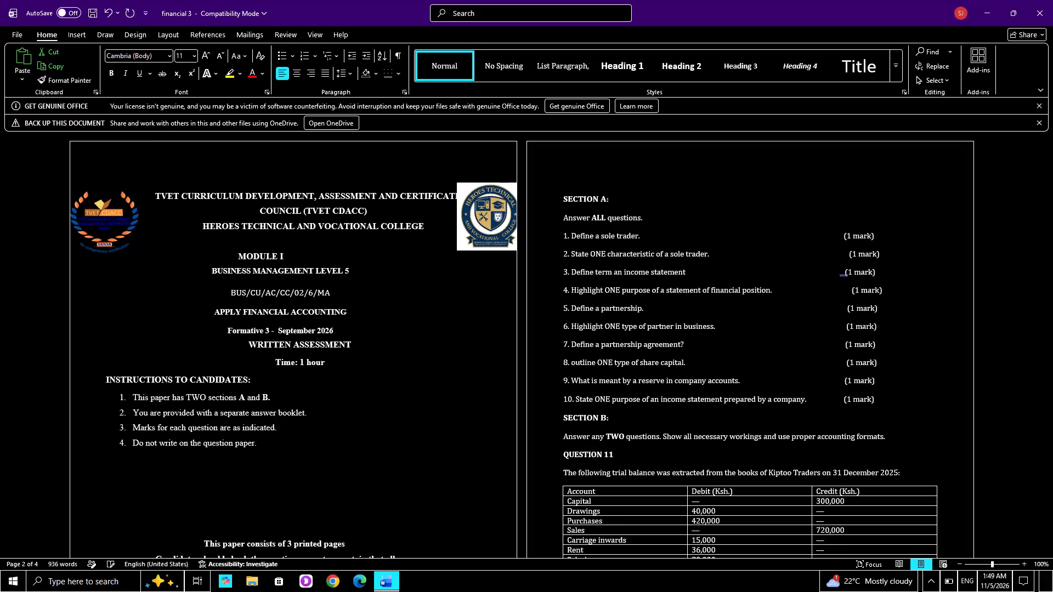
Reword question 1 in Section A to read "Define a term error".
{"action": "key", "text": "BackSpace"}
{"action": "key", "text": "BackSpace"}
{"action": "key", "text": "BackSpace"}
{"action": "key", "text": "BackSpace"}
{"action": "key", "text": "BackSpace"}
{"action": "key", "text": "BackSpace"}
{"action": "key", "text": "BackSpace"}
{"action": "key", "text": "BackSpace"}
{"action": "key", "text": "BackSpace"}
{"action": "key", "text": "BackSpace"}
{"action": "key", "text": "BackSpace"}
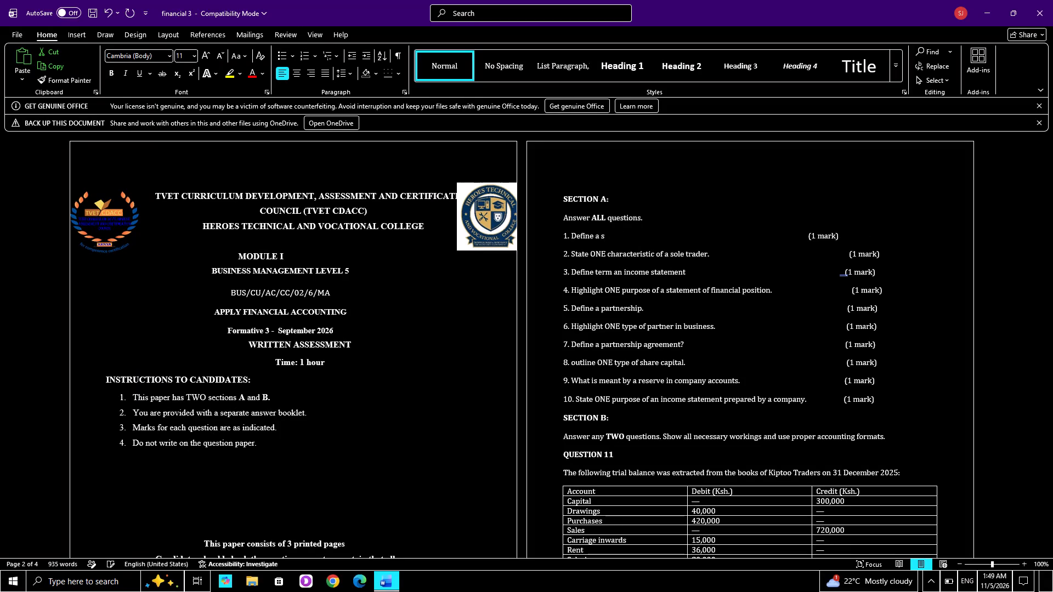
{"action": "key", "text": "BackSpace"}
{"action": "key", "text": "space"}
{"action": "type", "text": "ter"}
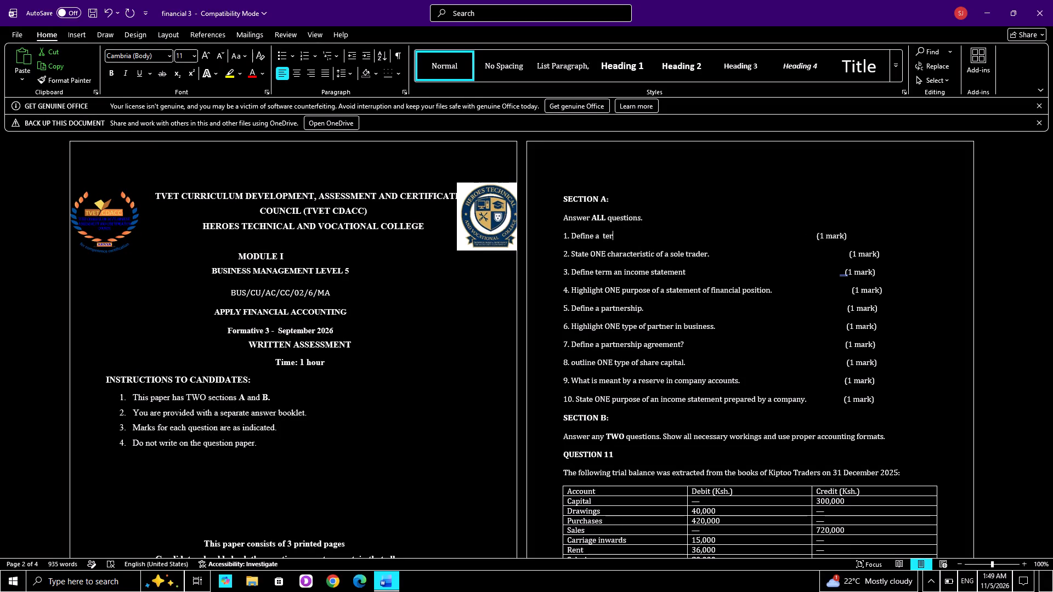
{"action": "key", "text": "m"}
{"action": "key", "text": "space"}
{"action": "type", "text": "err"}
{"action": "type", "text": "or"}
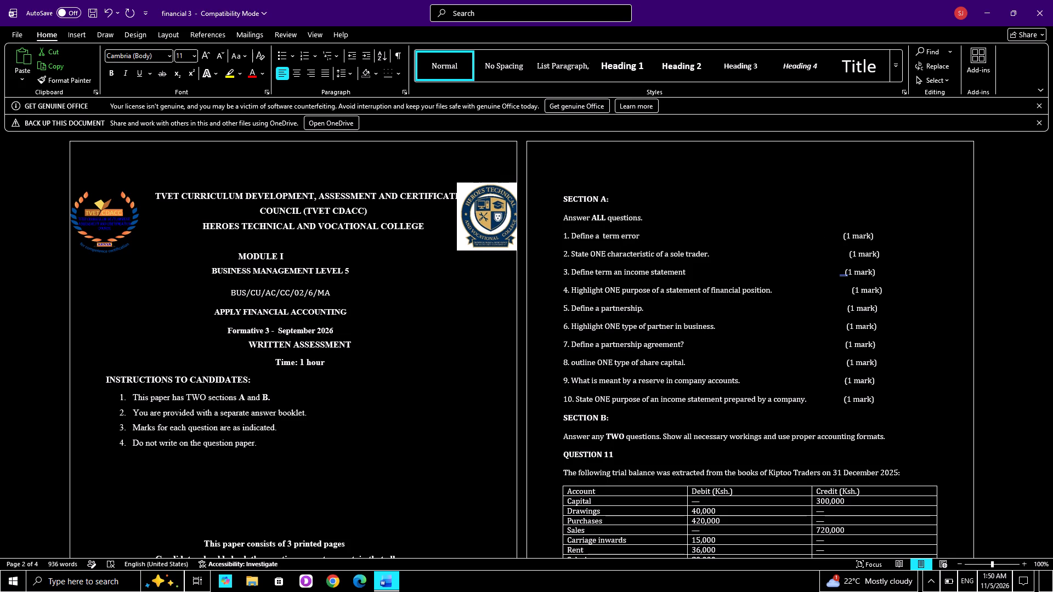
Reword question 2 in Section A to read "State TWO types of errors.".
{"action": "left_click", "coordinate": [707, 254]}
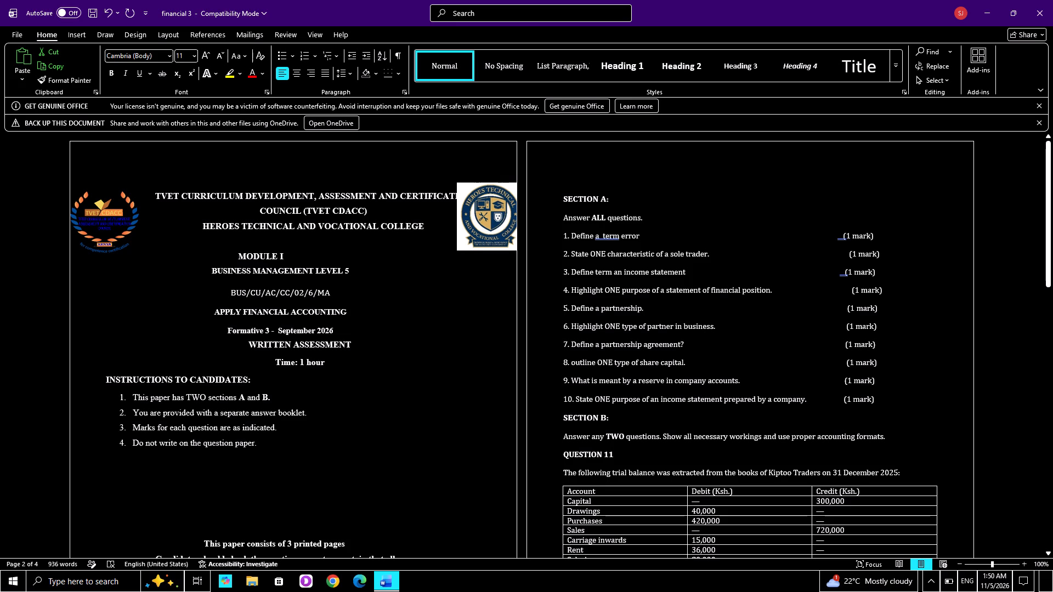
{"action": "key", "text": "BackSpace"}
{"action": "key", "text": "BackSpace"}
{"action": "key", "text": "BackSpace"}
{"action": "key", "text": "BackSpace"}
{"action": "key", "text": "BackSpace"}
{"action": "key", "text": "BackSpace"}
{"action": "key", "text": "BackSpace"}
{"action": "key", "text": "BackSpace"}
{"action": "key", "text": "BackSpace"}
{"action": "key", "text": "BackSpace"}
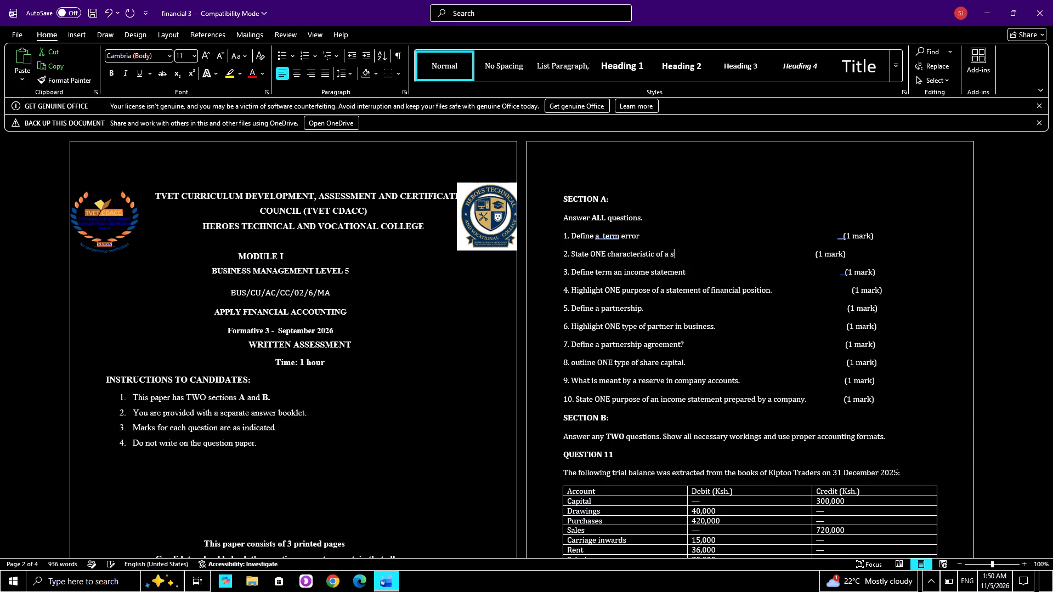
{"action": "key", "text": "BackSpace"}
{"action": "key", "text": "BackSpace"}
{"action": "key", "text": "BackSpace"}
{"action": "key", "text": "BackSpace"}
{"action": "key", "text": "BackSpace"}
{"action": "key", "text": "BackSpace"}
{"action": "key", "text": "BackSpace"}
{"action": "key", "text": "BackSpace"}
{"action": "key", "text": "BackSpace"}
{"action": "key", "text": "BackSpace"}
{"action": "key", "text": "BackSpace"}
{"action": "key", "text": "BackSpace"}
{"action": "key", "text": "BackSpace"}
{"action": "key", "text": "BackSpace"}
{"action": "key", "text": "BackSpace"}
{"action": "key", "text": "BackSpace"}
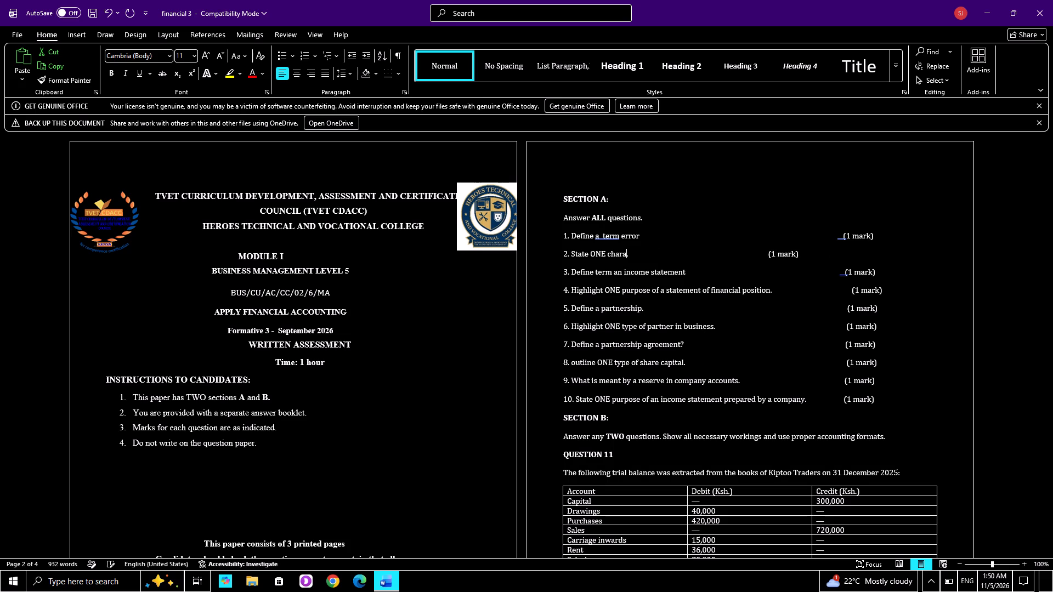
{"action": "key", "text": "BackSpace"}
{"action": "key", "text": "BackSpace"}
{"action": "key", "text": "BackSpace"}
{"action": "key", "text": "BackSpace"}
{"action": "key", "text": "BackSpace"}
{"action": "key", "text": "BackSpace"}
{"action": "key", "text": "BackSpace"}
{"action": "key", "text": "BackSpace"}
{"action": "key", "text": "BackSpace"}
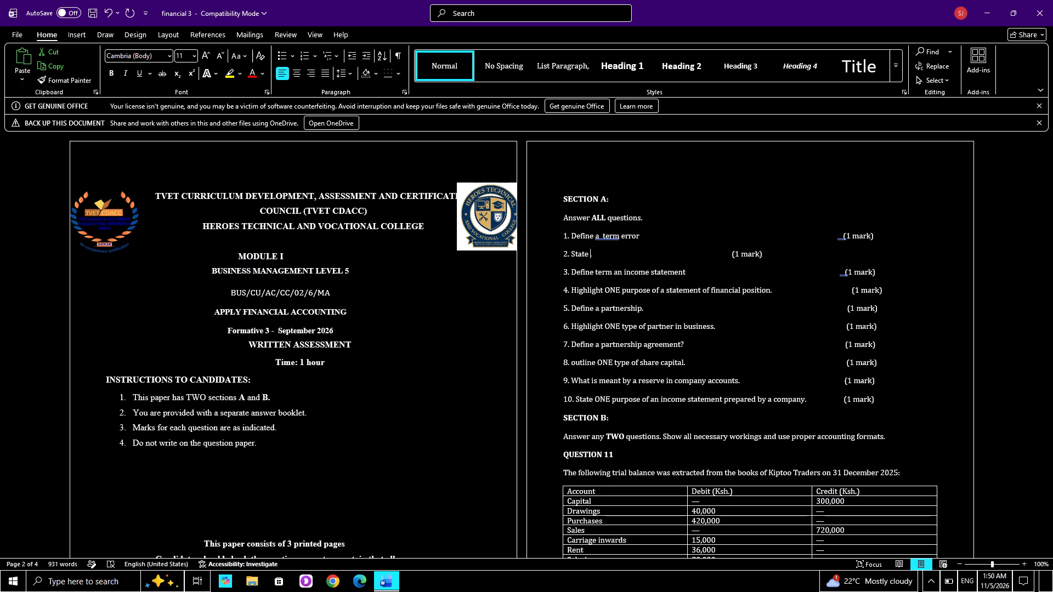
{"action": "key", "text": "t"}
{"action": "key", "text": "w"}
{"action": "key", "text": "BackSpace"}
{"action": "key", "text": "BackSpace"}
{"action": "key", "text": "BackSpace"}
{"action": "key", "text": "BackSpace"}
{"action": "key", "text": "BackSpace"}
{"action": "key", "text": "BackSpace"}
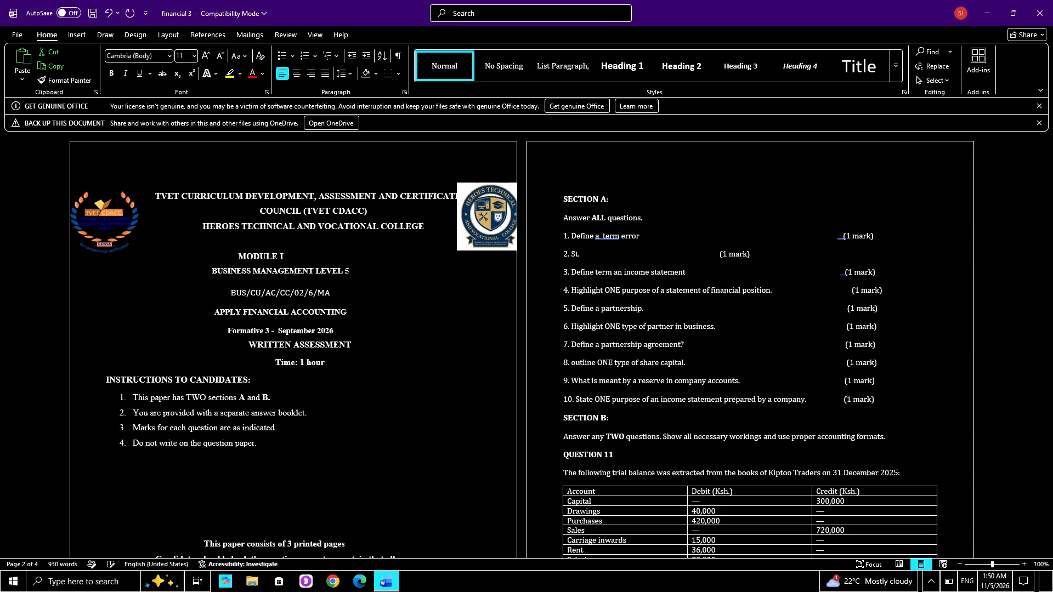
{"action": "type", "text": "ate"}
{"action": "key", "text": "space"}
{"action": "key", "text": "t"}
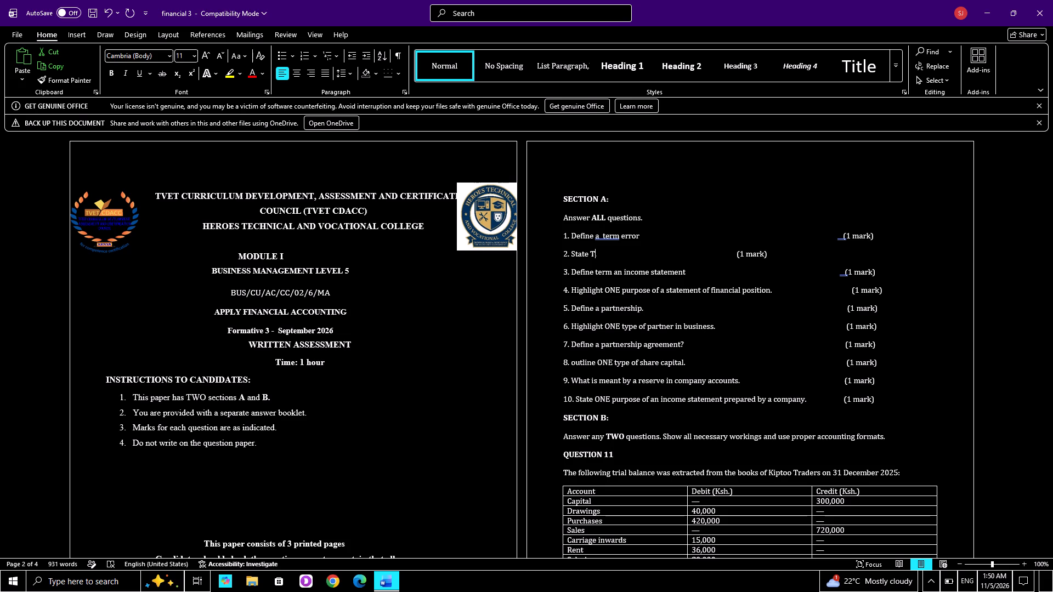
{"action": "key", "text": "w"}
{"action": "key", "text": "o"}
{"action": "key", "text": "space"}
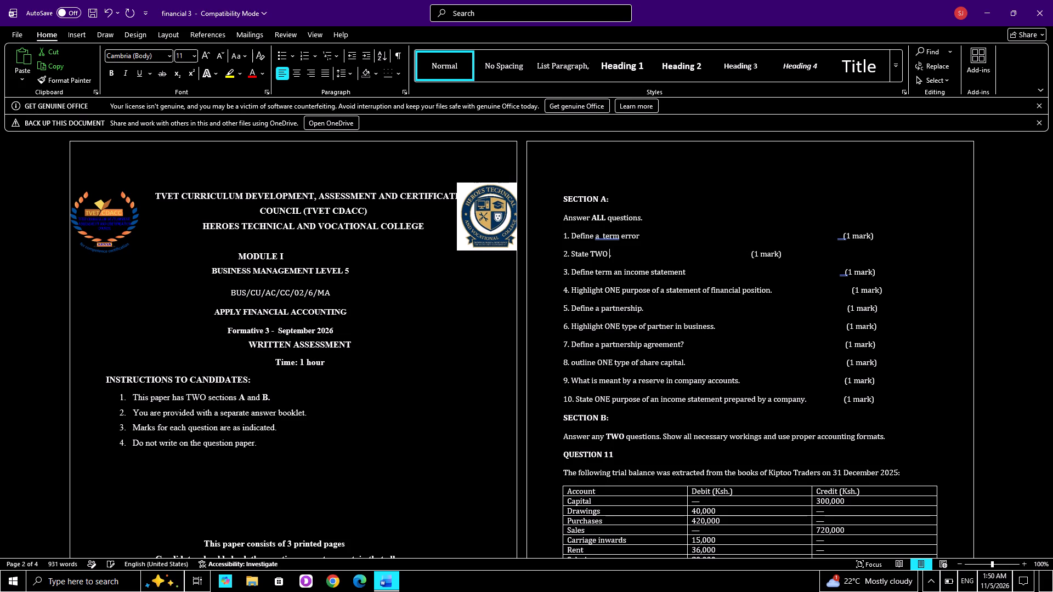
{"action": "key", "text": "t"}
{"action": "key", "text": "y"}
{"action": "type", "text": "pes"}
{"action": "key", "text": "space"}
{"action": "type", "text": "of e"}
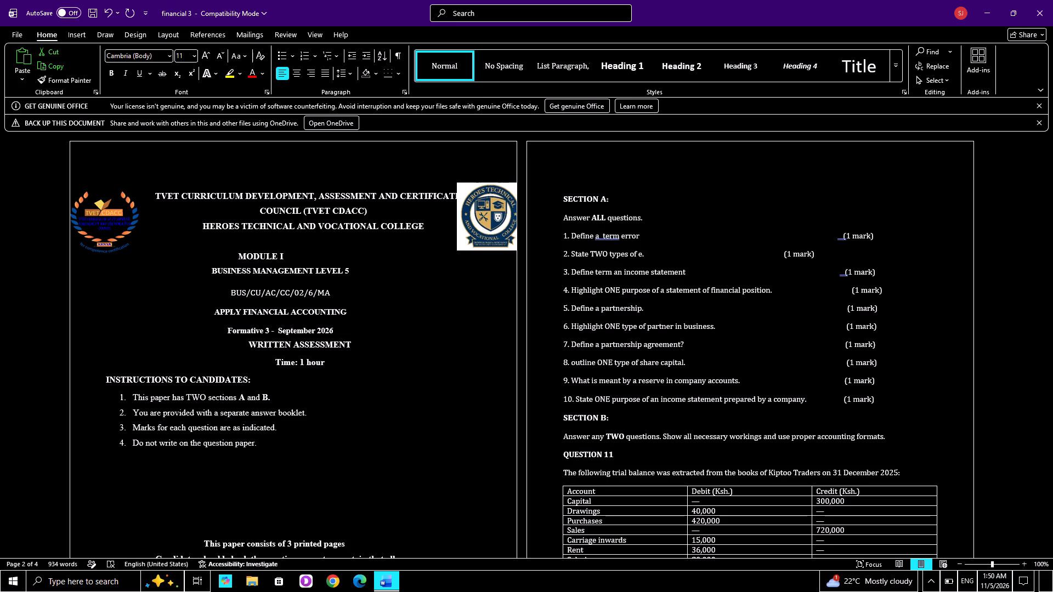
{"action": "key", "text": "r"}
{"action": "key", "text": "r"}
{"action": "type", "text": "ors"}
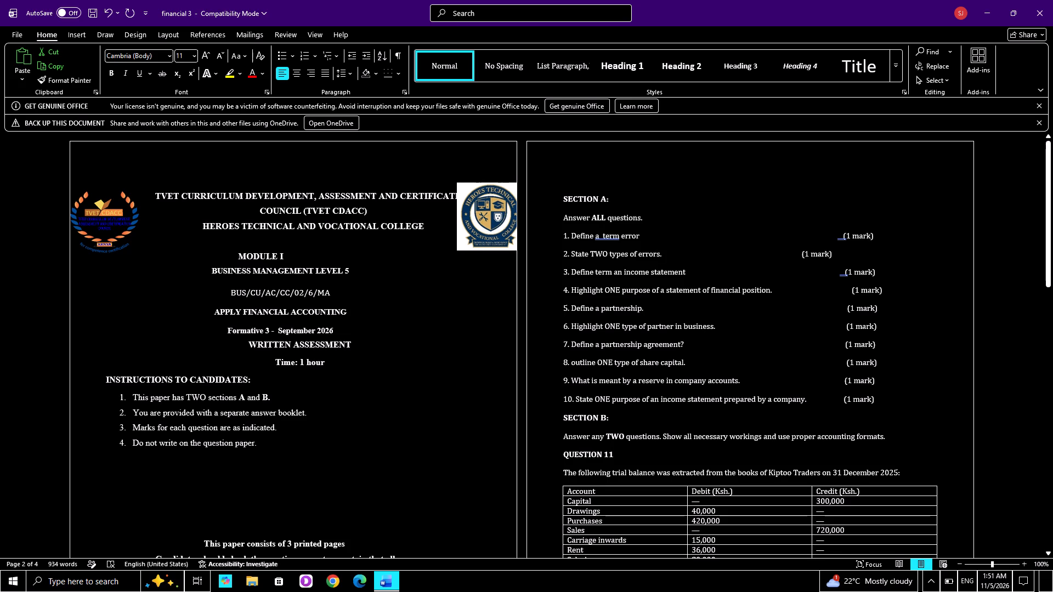
Add spaces before question 2's mark allocation so it lines up with the mark allocation of question 1.
{"action": "left_click", "coordinate": [797, 254]}
{"action": "key", "text": "space"}
{"action": "key", "text": "space"}
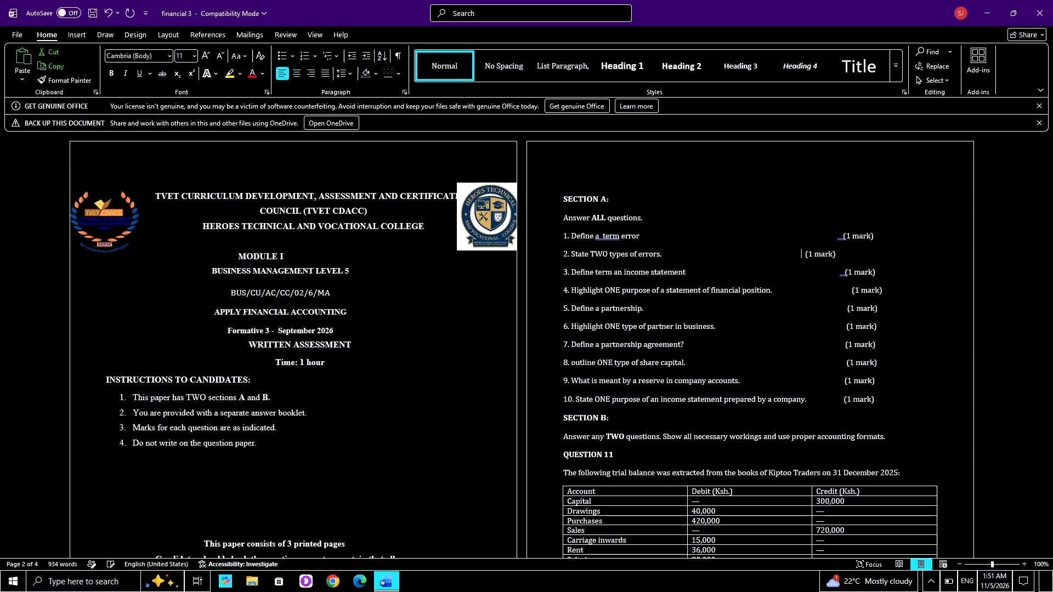
{"action": "key", "text": "space"}
{"action": "key", "text": "space"}
{"action": "key", "text": "space"}
{"action": "key", "text": "space"}
{"action": "key", "text": "space"}
{"action": "key", "text": "space"}
{"action": "key", "text": "space"}
{"action": "key", "text": "space"}
{"action": "key", "text": "space"}
{"action": "key", "text": "space"}
{"action": "key", "text": "space"}
{"action": "key", "text": "space"}
{"action": "key", "text": "space"}
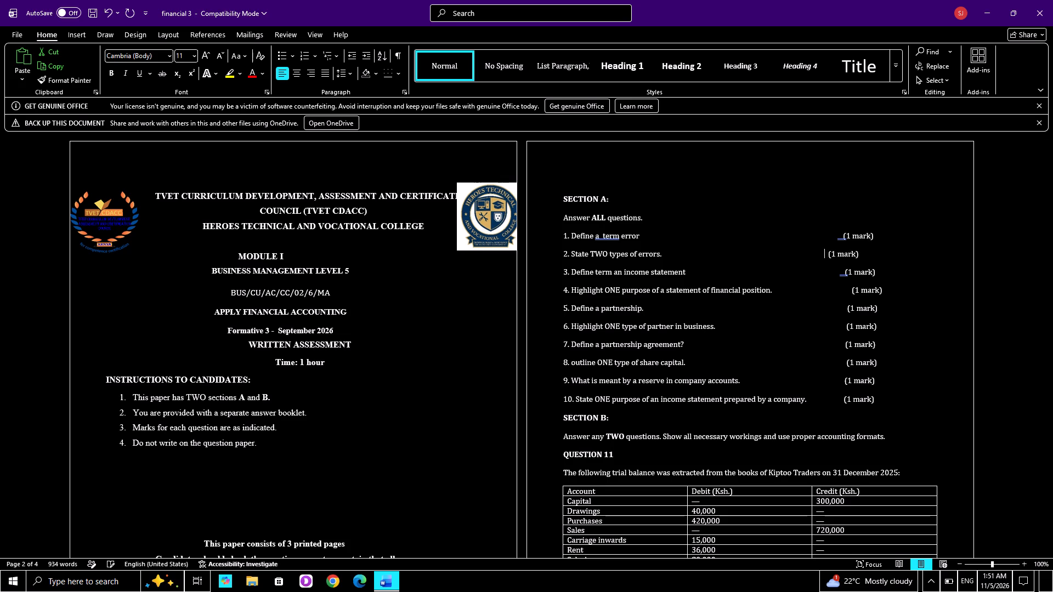
{"action": "key", "text": "space"}
{"action": "key", "text": "space"}
{"action": "key", "text": "space"}
{"action": "key", "text": "space"}
{"action": "key", "text": "space"}
{"action": "key", "text": "space"}
{"action": "key", "text": "space"}
{"action": "key", "text": "space"}
Change the number in question 2's mark allocation to 2.
{"action": "left_click", "coordinate": [850, 253]}
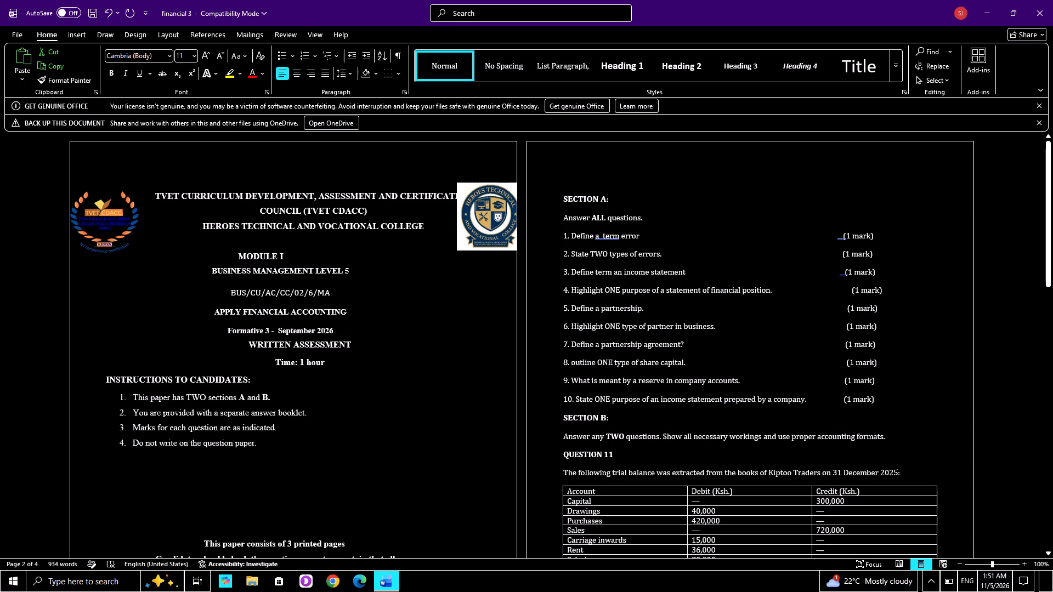
{"action": "key", "text": "BackSpace"}
{"action": "key", "text": "2"}
Delete the whole of question 3, "Define term an income statement", from Section A, including its number, mark allocation and line.
{"action": "left_click", "coordinate": [876, 271]}
{"action": "key", "text": "BackSpace"}
{"action": "key", "text": "BackSpace"}
{"action": "key", "text": "BackSpace"}
{"action": "key", "text": "BackSpace"}
{"action": "key", "text": "BackSpace"}
{"action": "key", "text": "BackSpace"}
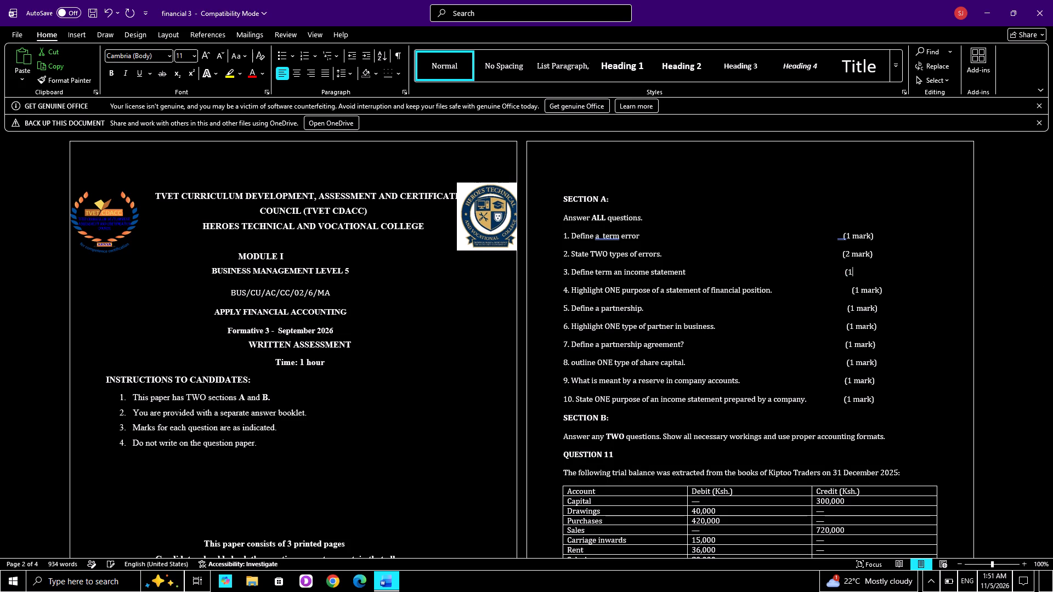
{"action": "key", "text": "BackSpace"}
{"action": "key", "text": "BackSpace"}
{"action": "key", "text": "BackSpace"}
{"action": "key", "text": "BackSpace"}
{"action": "key", "text": "BackSpace"}
{"action": "key", "text": "BackSpace"}
{"action": "key", "text": "BackSpace"}
{"action": "key", "text": "BackSpace"}
{"action": "key", "text": "BackSpace"}
{"action": "key", "text": "BackSpace"}
{"action": "key", "text": "BackSpace"}
{"action": "key", "text": "BackSpace"}
{"action": "key", "text": "BackSpace"}
{"action": "key", "text": "BackSpace"}
{"action": "key", "text": "BackSpace"}
{"action": "key", "text": "BackSpace"}
{"action": "key", "text": "BackSpace"}
{"action": "key", "text": "BackSpace"}
{"action": "key", "text": "BackSpace"}
{"action": "key", "text": "BackSpace"}
{"action": "key", "text": "BackSpace"}
{"action": "key", "text": "BackSpace"}
{"action": "key", "text": "BackSpace"}
{"action": "key", "text": "BackSpace"}
{"action": "key", "text": "BackSpace"}
{"action": "key", "text": "BackSpace"}
{"action": "key", "text": "BackSpace"}
{"action": "key", "text": "BackSpace"}
{"action": "key", "text": "BackSpace"}
{"action": "key", "text": "BackSpace"}
{"action": "key", "text": "BackSpace"}
{"action": "key", "text": "BackSpace"}
{"action": "key", "text": "BackSpace"}
{"action": "key", "text": "BackSpace"}
{"action": "key", "text": "BackSpace"}
{"action": "key", "text": "BackSpace"}
{"action": "key", "text": "BackSpace"}
{"action": "key", "text": "BackSpace"}
{"action": "key", "text": "BackSpace"}
{"action": "key", "text": "BackSpace"}
{"action": "key", "text": "BackSpace"}
{"action": "key", "text": "BackSpace"}
{"action": "key", "text": "BackSpace"}
{"action": "key", "text": "BackSpace"}
{"action": "key", "text": "BackSpace"}
{"action": "key", "text": "BackSpace"}
{"action": "key", "text": "BackSpace"}
{"action": "key", "text": "BackSpace"}
{"action": "key", "text": "BackSpace"}
{"action": "key", "text": "BackSpace"}
{"action": "key", "text": "BackSpace"}
{"action": "key", "text": "BackSpace"}
{"action": "key", "text": "BackSpace"}
{"action": "key", "text": "BackSpace"}
{"action": "key", "text": "BackSpace"}
{"action": "key", "text": "BackSpace"}
{"action": "key", "text": "BackSpace"}
{"action": "key", "text": "BackSpace"}
{"action": "key", "text": "BackSpace"}
{"action": "key", "text": "BackSpace"}
{"action": "key", "text": "BackSpace"}
{"action": "key", "text": "BackSpace"}
{"action": "key", "text": "BackSpace"}
{"action": "key", "text": "BackSpace"}
{"action": "key", "text": "BackSpace"}
{"action": "key", "text": "BackSpace"}
{"action": "key", "text": "BackSpace"}
{"action": "key", "text": "BackSpace"}
{"action": "key", "text": "BackSpace"}
{"action": "key", "text": "BackSpace"}
{"action": "key", "text": "BackSpace"}
{"action": "key", "text": "BackSpace"}
{"action": "key", "text": "BackSpace"}
{"action": "key", "text": "BackSpace"}
{"action": "key", "text": "BackSpace"}
{"action": "key", "text": "BackSpace"}
{"action": "key", "text": "BackSpace"}
{"action": "key", "text": "BackSpace"}
{"action": "key", "text": "BackSpace"}
{"action": "key", "text": "BackSpace"}
{"action": "key", "text": "BackSpace"}
{"action": "key", "text": "BackSpace"}
{"action": "key", "text": "BackSpace"}
{"action": "key", "text": "BackSpace"}
{"action": "key", "text": "BackSpace"}
{"action": "key", "text": "BackSpace"}
{"action": "key", "text": "BackSpace"}
{"action": "key", "text": "BackSpace"}
{"action": "key", "text": "BackSpace"}
{"action": "key", "text": "BackSpace"}
{"action": "key", "text": "BackSpace"}
{"action": "key", "text": "BackSpace"}
{"action": "key", "text": "BackSpace"}
{"action": "key", "text": "BackSpace"}
{"action": "key", "text": "BackSpace"}
{"action": "key", "text": "BackSpace"}
{"action": "key", "text": "BackSpace"}
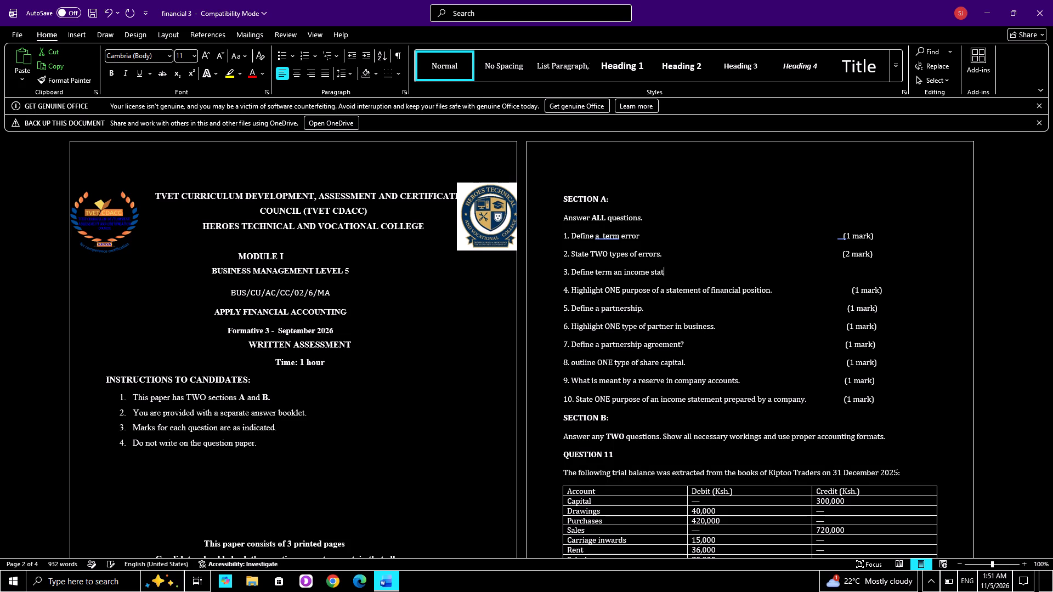
{"action": "key", "text": "BackSpace"}
{"action": "key", "text": "BackSpace"}
{"action": "key", "text": "BackSpace"}
{"action": "key", "text": "BackSpace"}
{"action": "key", "text": "BackSpace"}
{"action": "key", "text": "BackSpace"}
{"action": "key", "text": "BackSpace"}
{"action": "key", "text": "BackSpace"}
{"action": "key", "text": "BackSpace"}
{"action": "key", "text": "BackSpace"}
{"action": "key", "text": "BackSpace"}
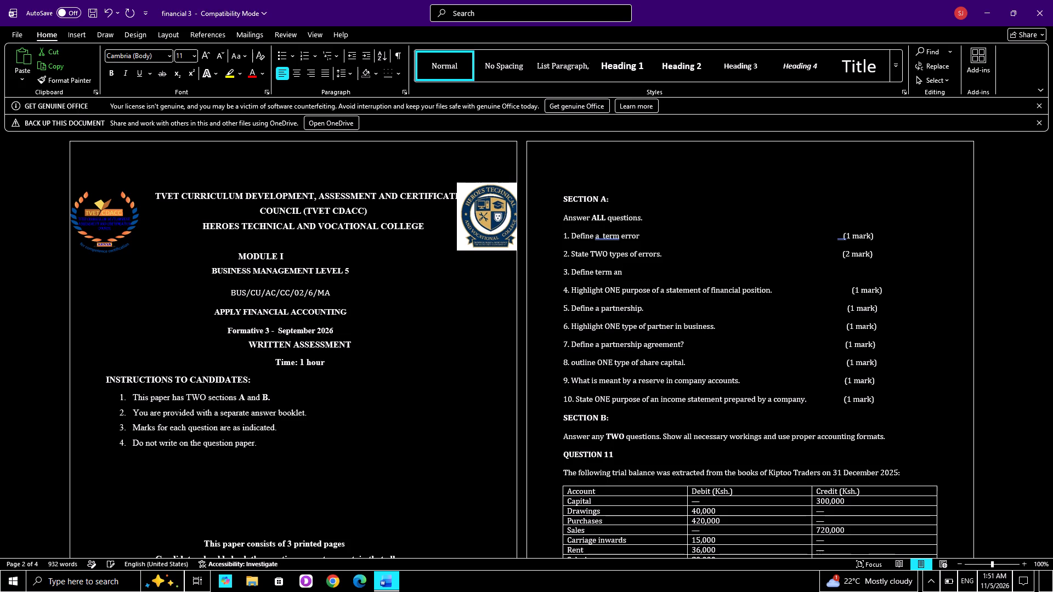
{"action": "key", "text": "BackSpace"}
{"action": "key", "text": "BackSpace"}
{"action": "key", "text": "BackSpace"}
{"action": "key", "text": "BackSpace"}
{"action": "key", "text": "BackSpace"}
{"action": "key", "text": "BackSpace"}
{"action": "key", "text": "BackSpace"}
{"action": "key", "text": "BackSpace"}
{"action": "key", "text": "BackSpace"}
{"action": "key", "text": "BackSpace"}
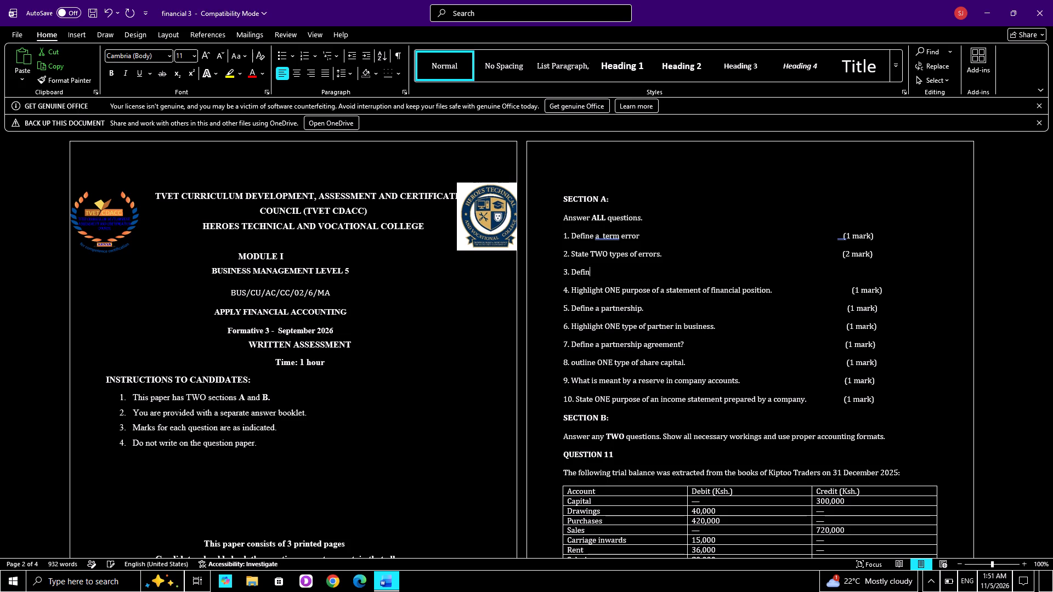
{"action": "key", "text": "BackSpace"}
{"action": "key", "text": "BackSpace"}
{"action": "key", "text": "BackSpace"}
{"action": "key", "text": "BackSpace"}
{"action": "key", "text": "BackSpace"}
{"action": "key", "text": "BackSpace"}
{"action": "key", "text": "BackSpace"}
{"action": "key", "text": "BackSpace"}
{"action": "key", "text": "BackSpace"}
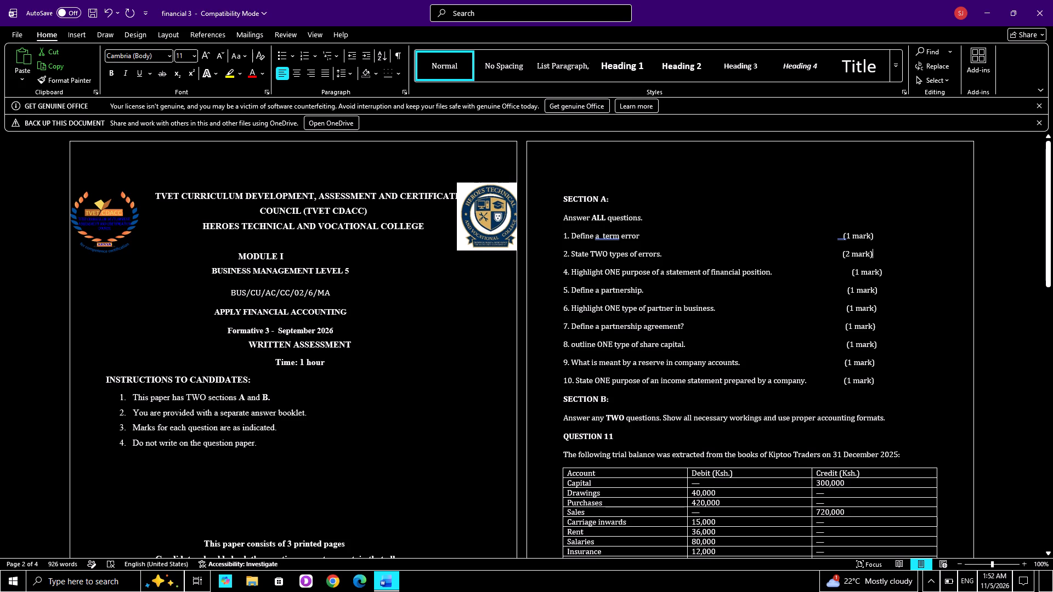
Start editing question 4 in Section A at the end of its wording, after "statement of financial position.".
{"action": "left_click", "coordinate": [774, 275]}
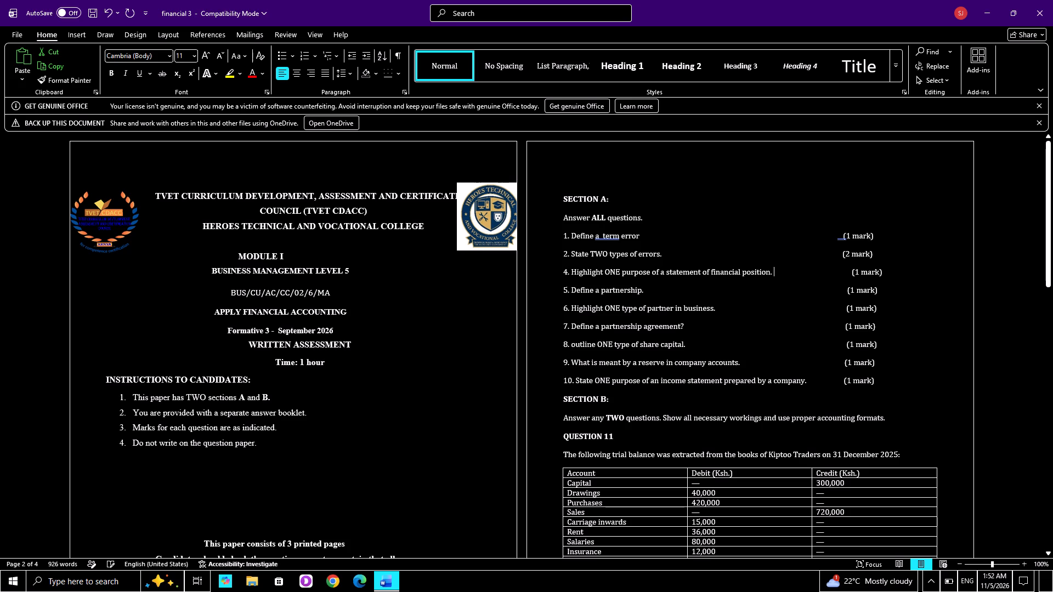
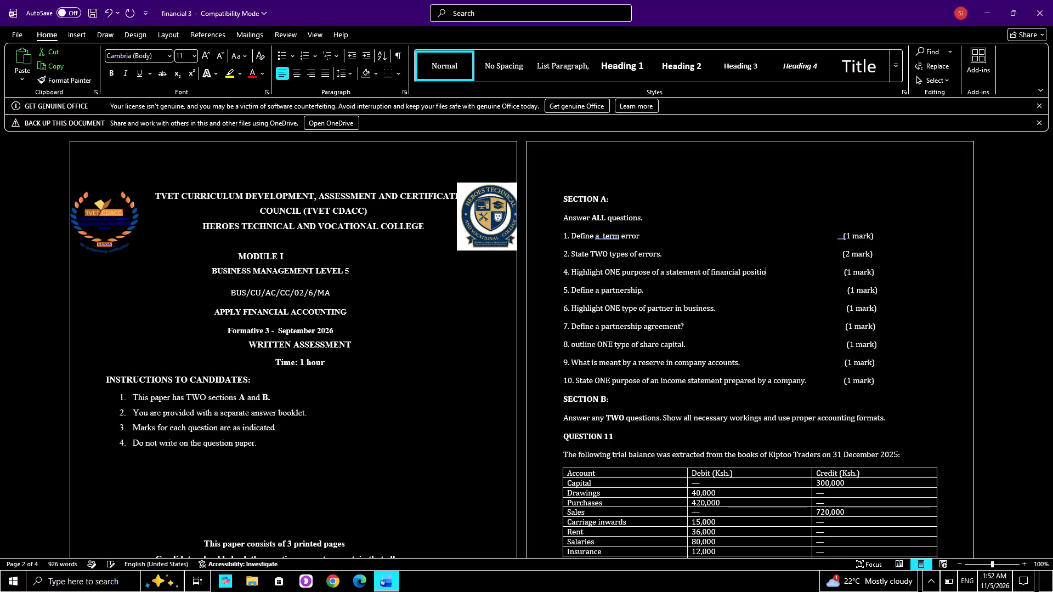
Replace "statement of financial position" in Section A question 4 with "bank reconciliation statement", keeping the wording "Highlight ONE purpose of a".
{"action": "key", "text": "BackSpace"}
{"action": "key", "text": "BackSpace"}
{"action": "key", "text": "BackSpace"}
{"action": "key", "text": "BackSpace"}
{"action": "key", "text": "BackSpace"}
{"action": "key", "text": "BackSpace"}
{"action": "key", "text": "BackSpace"}
{"action": "key", "text": "BackSpace"}
{"action": "key", "text": "BackSpace"}
{"action": "key", "text": "BackSpace"}
{"action": "key", "text": "BackSpace"}
{"action": "key", "text": "BackSpace"}
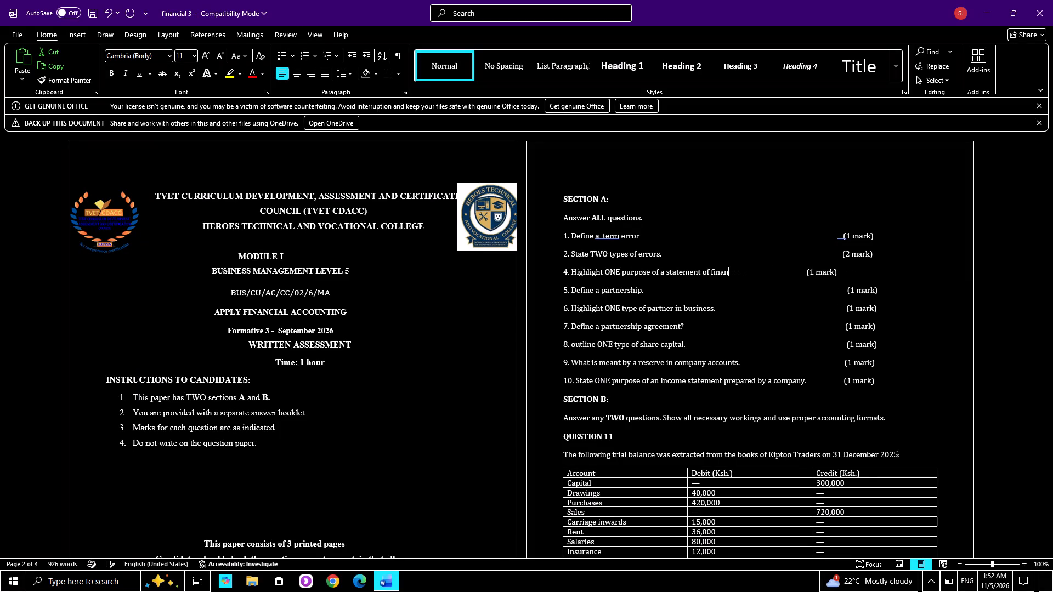
{"action": "key", "text": "BackSpace"}
{"action": "key", "text": "BackSpace"}
{"action": "key", "text": "BackSpace"}
{"action": "key", "text": "BackSpace"}
{"action": "key", "text": "BackSpace"}
{"action": "key", "text": "BackSpace"}
{"action": "key", "text": "BackSpace"}
{"action": "key", "text": "BackSpace"}
{"action": "key", "text": "BackSpace"}
{"action": "key", "text": "BackSpace"}
{"action": "key", "text": "BackSpace"}
{"action": "key", "text": "BackSpace"}
{"action": "key", "text": "BackSpace"}
{"action": "key", "text": "BackSpace"}
{"action": "key", "text": "BackSpace"}
{"action": "key", "text": "BackSpace"}
{"action": "key", "text": "BackSpace"}
{"action": "key", "text": "BackSpace"}
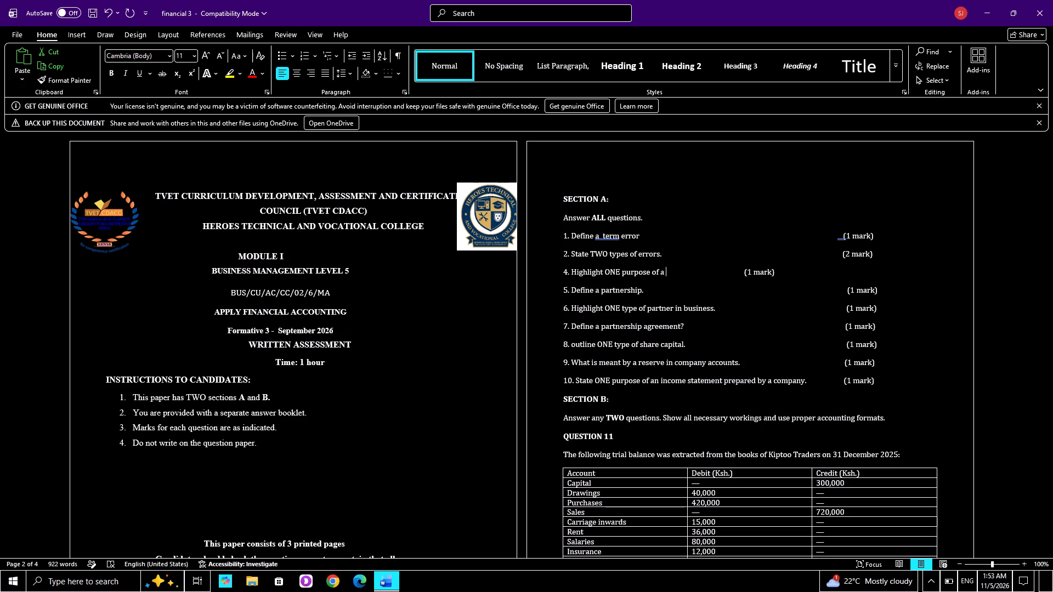
{"action": "key", "text": "b"}
{"action": "key", "text": "a"}
{"action": "type", "text": "nk reconcill"}
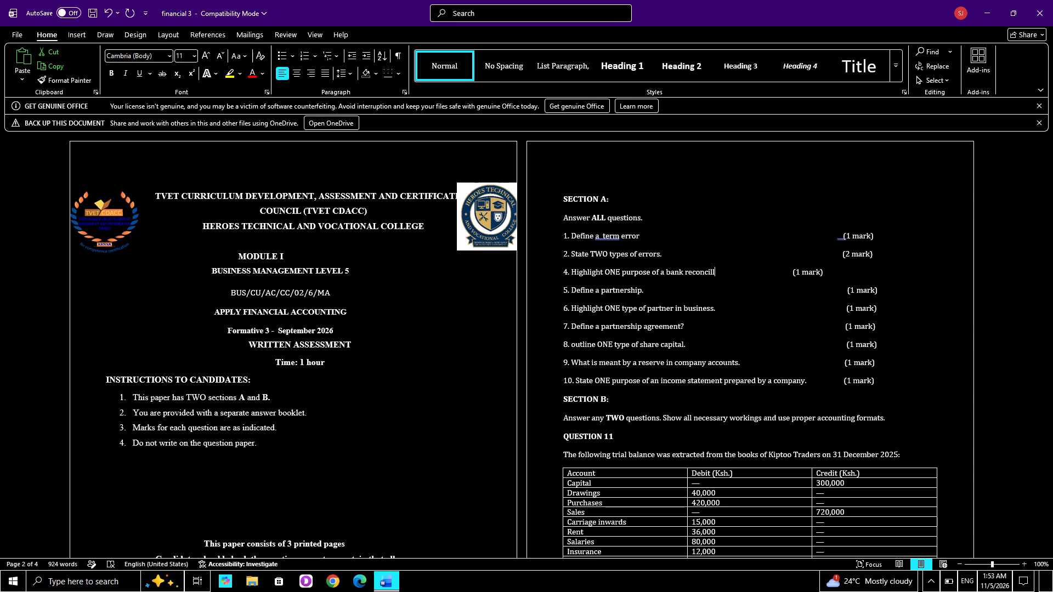
{"action": "key", "text": "BackSpace"}
{"action": "key", "text": "i"}
{"action": "type", "text": "lian"}
{"action": "key", "text": "BackSpace"}
{"action": "key", "text": "BackSpace"}
{"action": "key", "text": "BackSpace"}
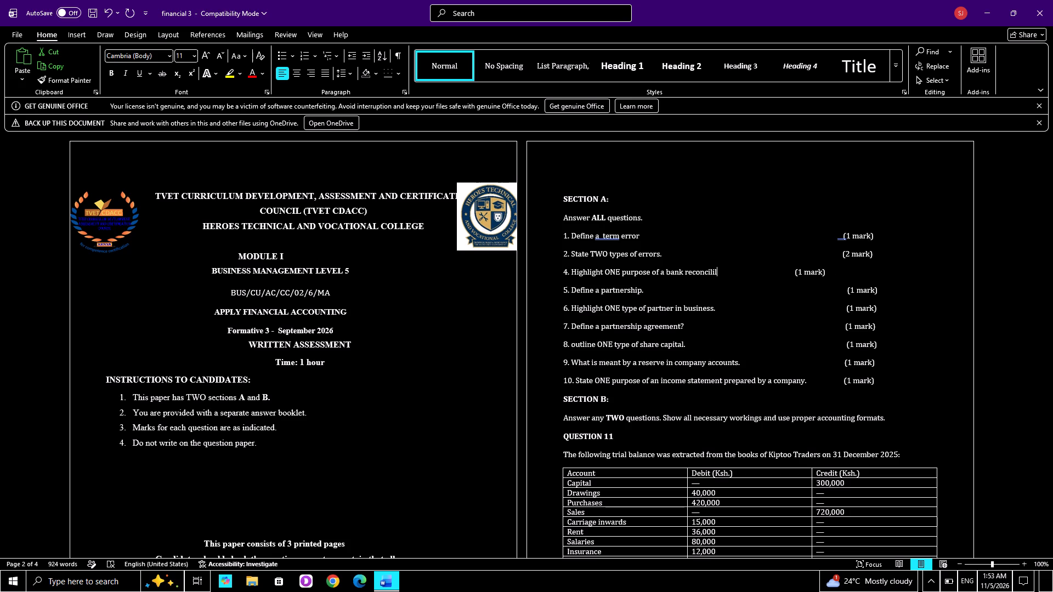
{"action": "key", "text": "BackSpace"}
{"action": "type", "text": "ation"}
{"action": "key", "text": "space"}
{"action": "type", "text": "state"}
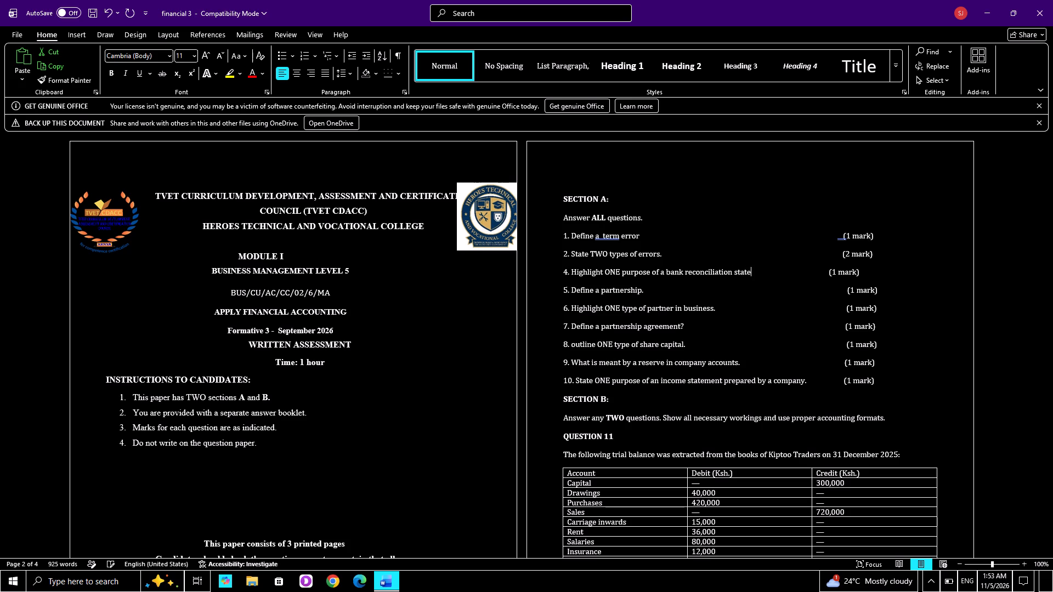
{"action": "type", "text": "men"}
{"action": "key", "text": "t"}
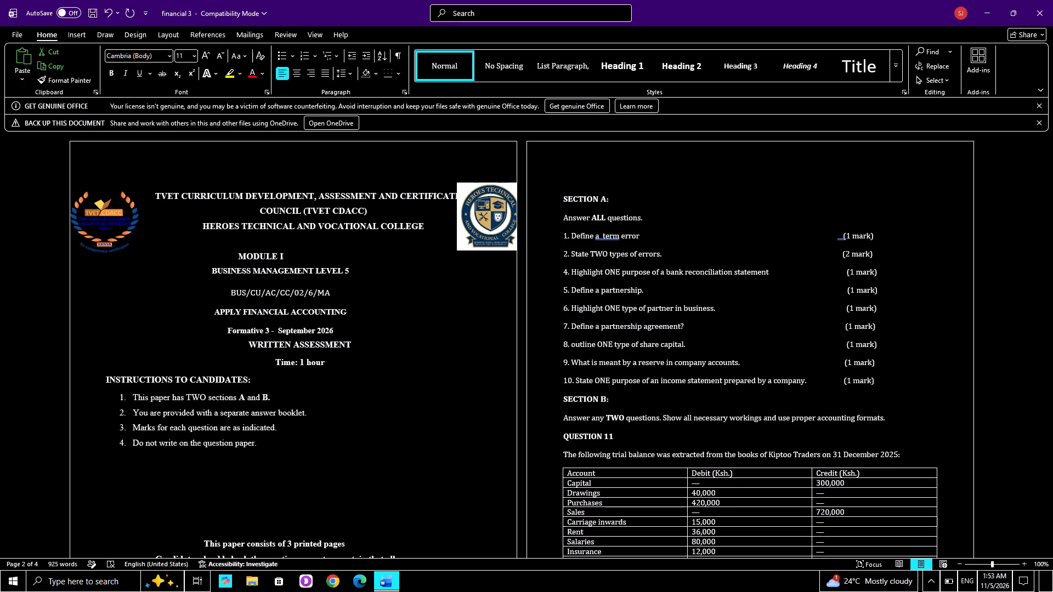
Change "ONE" to "TWO" in question 4 about the bank reconciliation statement, followed by a space.
{"action": "left_click", "coordinate": [620, 271]}
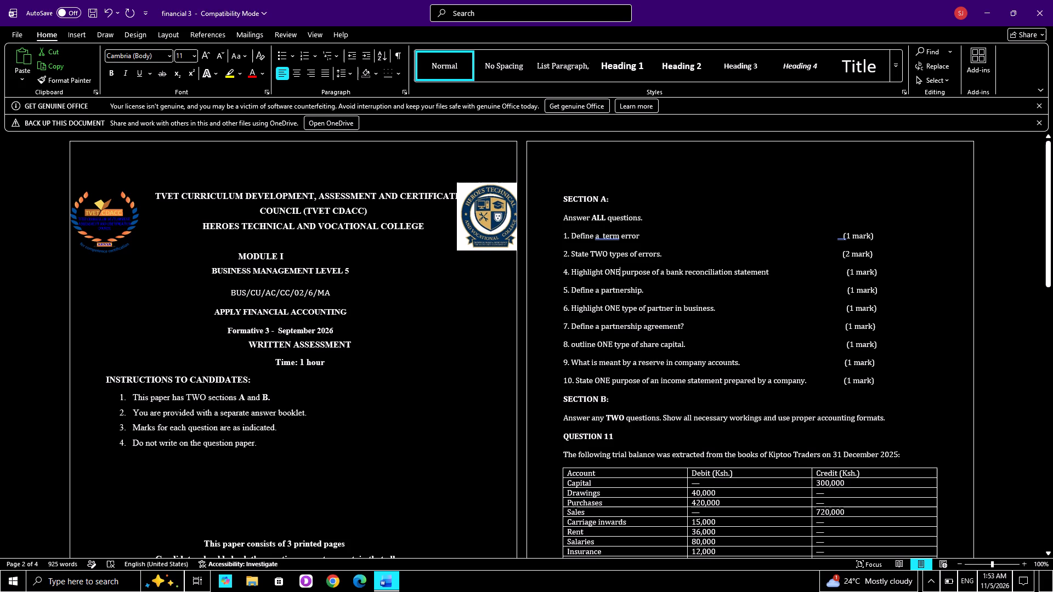
{"action": "key", "text": "BackSpace"}
{"action": "key", "text": "BackSpace"}
{"action": "key", "text": "BackSpace"}
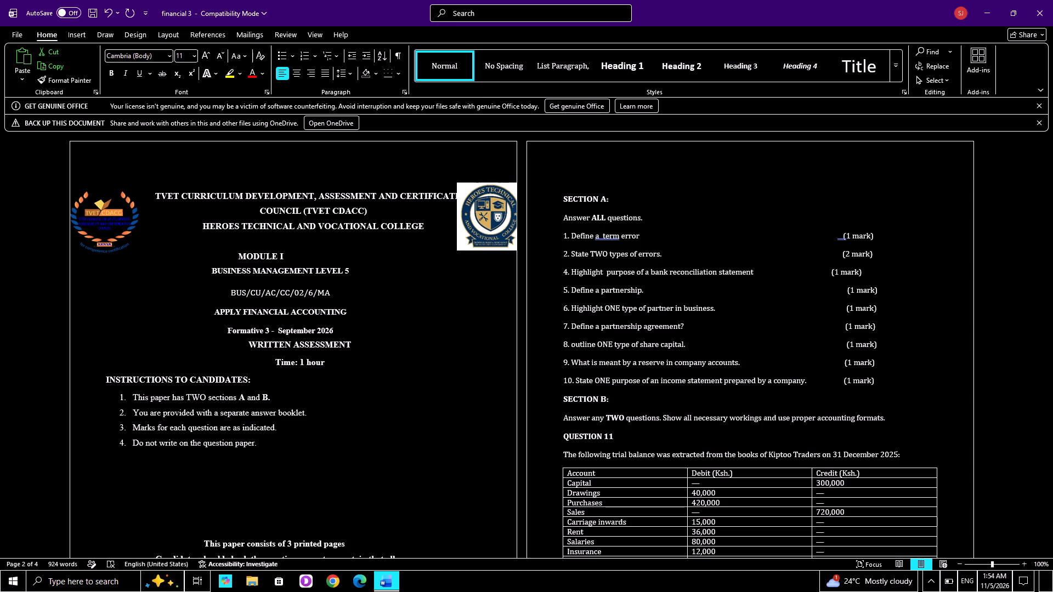
{"action": "key", "text": "t"}
{"action": "key", "text": "w"}
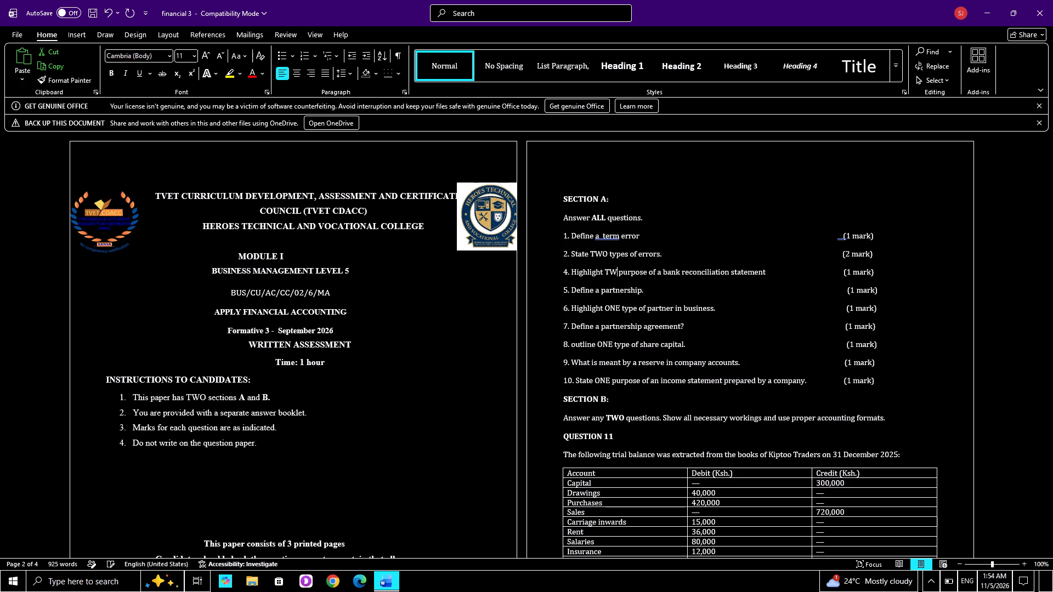
{"action": "key", "text": "o"}
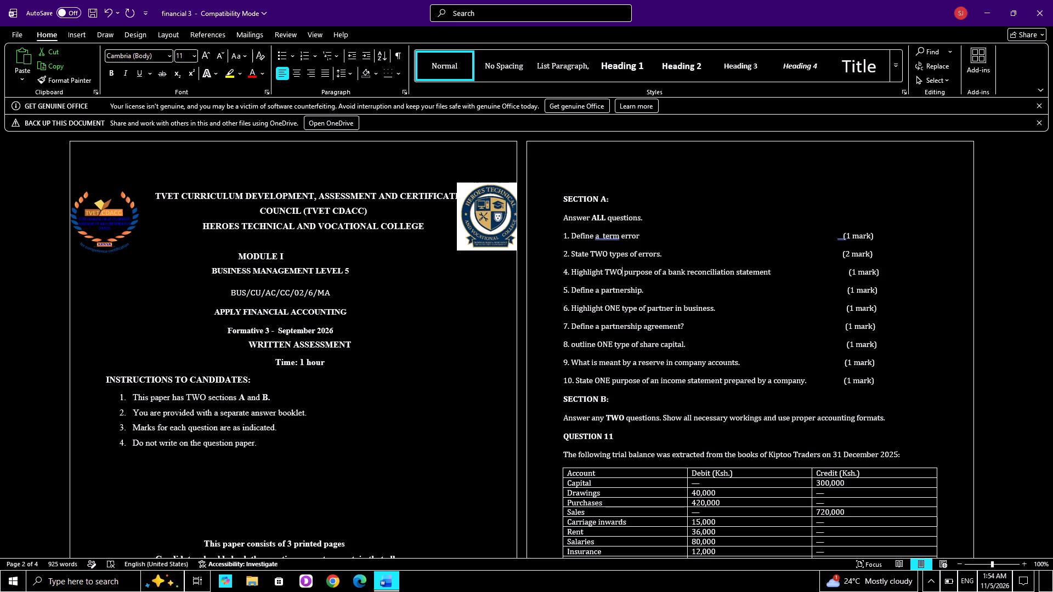
{"action": "key", "text": "space"}
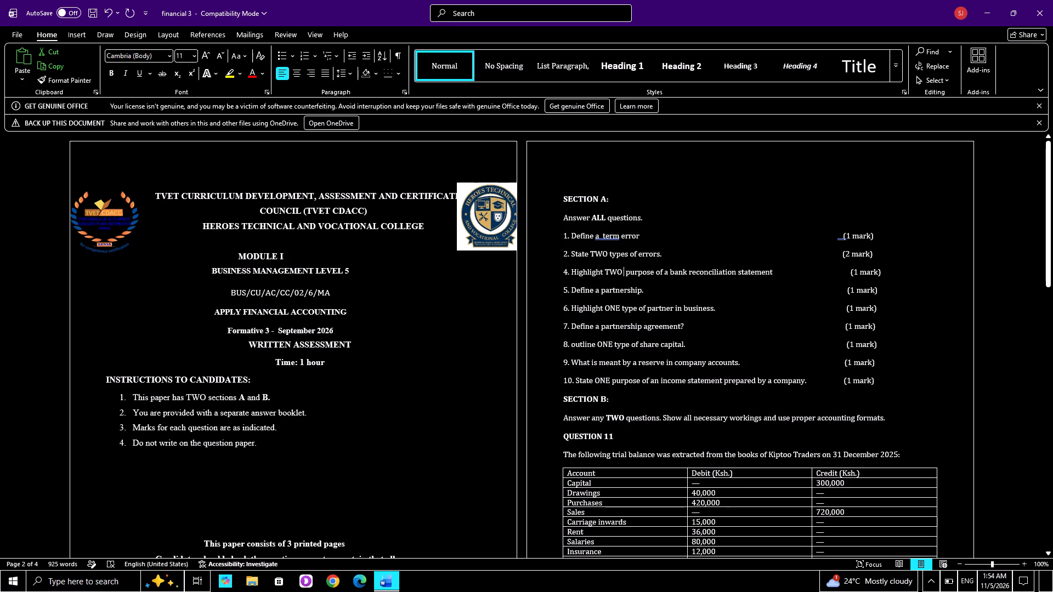
Change the number in question 4's mark allocation to 2 and remove one space in front of the allocation.
{"action": "left_click", "coordinate": [857, 271]}
{"action": "key", "text": "BackSpace"}
{"action": "key", "text": "2"}
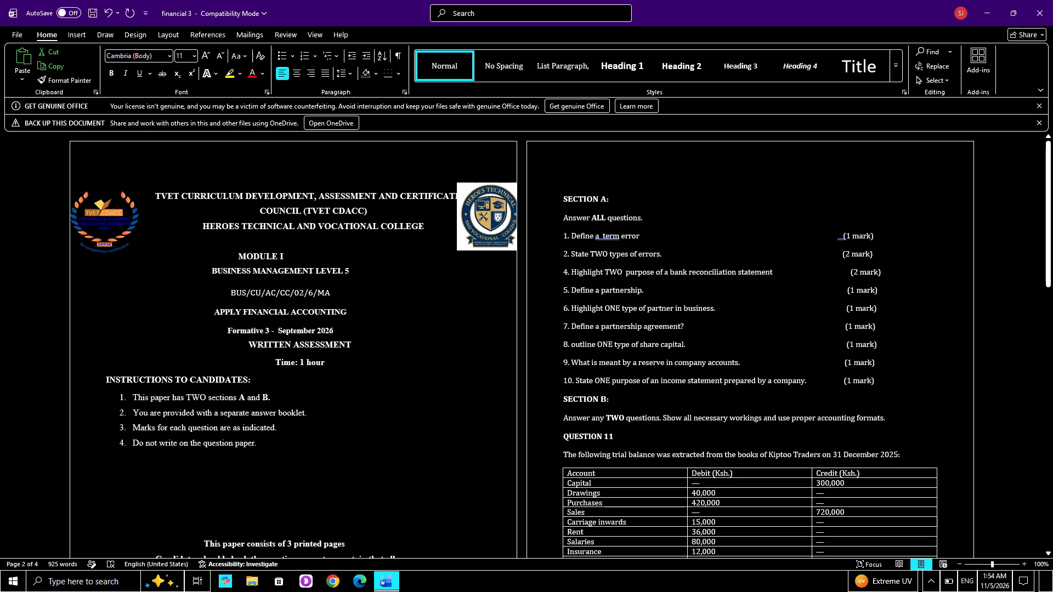
{"action": "left_click", "coordinate": [848, 276]}
{"action": "key", "text": "BackSpace"}
Delete question 5's mark allocation, the spacing before it and the wording "Define a partnership." in Section A, keeping only the number "5.".
{"action": "left_click", "coordinate": [877, 291]}
{"action": "key", "text": "BackSpace"}
{"action": "key", "text": "BackSpace"}
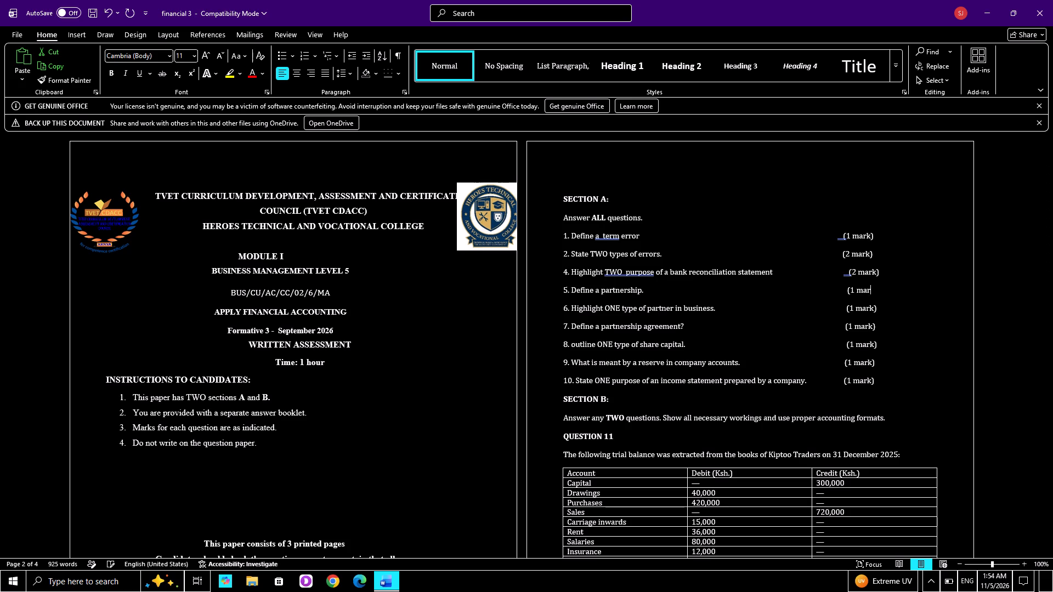
{"action": "key", "text": "BackSpace"}
{"action": "key", "text": "BackSpace"}
{"action": "key", "text": "BackSpace"}
{"action": "key", "text": "BackSpace"}
{"action": "key", "text": "BackSpace"}
{"action": "key", "text": "BackSpace"}
{"action": "key", "text": "BackSpace"}
{"action": "key", "text": "BackSpace"}
{"action": "key", "text": "BackSpace"}
{"action": "key", "text": "BackSpace"}
{"action": "key", "text": "BackSpace"}
{"action": "key", "text": "BackSpace"}
{"action": "key", "text": "BackSpace"}
{"action": "key", "text": "BackSpace"}
{"action": "key", "text": "BackSpace"}
{"action": "key", "text": "BackSpace"}
{"action": "key", "text": "BackSpace"}
{"action": "key", "text": "BackSpace"}
{"action": "key", "text": "BackSpace"}
{"action": "key", "text": "BackSpace"}
{"action": "key", "text": "BackSpace"}
{"action": "key", "text": "BackSpace"}
{"action": "key", "text": "BackSpace"}
{"action": "key", "text": "BackSpace"}
{"action": "key", "text": "BackSpace"}
{"action": "key", "text": "BackSpace"}
{"action": "key", "text": "BackSpace"}
{"action": "key", "text": "BackSpace"}
{"action": "key", "text": "BackSpace"}
{"action": "key", "text": "BackSpace"}
{"action": "key", "text": "BackSpace"}
{"action": "key", "text": "BackSpace"}
{"action": "key", "text": "BackSpace"}
{"action": "key", "text": "BackSpace"}
{"action": "key", "text": "BackSpace"}
{"action": "key", "text": "BackSpace"}
{"action": "key", "text": "BackSpace"}
{"action": "key", "text": "BackSpace"}
{"action": "key", "text": "BackSpace"}
{"action": "key", "text": "BackSpace"}
{"action": "key", "text": "BackSpace"}
{"action": "key", "text": "BackSpace"}
{"action": "key", "text": "BackSpace"}
{"action": "key", "text": "BackSpace"}
{"action": "key", "text": "BackSpace"}
{"action": "key", "text": "BackSpace"}
{"action": "key", "text": "BackSpace"}
{"action": "key", "text": "BackSpace"}
{"action": "key", "text": "BackSpace"}
{"action": "key", "text": "BackSpace"}
{"action": "key", "text": "BackSpace"}
{"action": "key", "text": "BackSpace"}
{"action": "key", "text": "BackSpace"}
{"action": "key", "text": "BackSpace"}
{"action": "key", "text": "BackSpace"}
{"action": "key", "text": "BackSpace"}
{"action": "key", "text": "BackSpace"}
{"action": "key", "text": "BackSpace"}
{"action": "key", "text": "BackSpace"}
{"action": "key", "text": "BackSpace"}
{"action": "key", "text": "BackSpace"}
{"action": "key", "text": "BackSpace"}
{"action": "key", "text": "BackSpace"}
{"action": "key", "text": "BackSpace"}
{"action": "key", "text": "BackSpace"}
{"action": "key", "text": "BackSpace"}
{"action": "key", "text": "BackSpace"}
{"action": "key", "text": "BackSpace"}
{"action": "key", "text": "BackSpace"}
{"action": "key", "text": "BackSpace"}
{"action": "key", "text": "BackSpace"}
{"action": "key", "text": "BackSpace"}
{"action": "key", "text": "BackSpace"}
{"action": "key", "text": "BackSpace"}
{"action": "key", "text": "BackSpace"}
{"action": "key", "text": "BackSpace"}
{"action": "key", "text": "BackSpace"}
{"action": "key", "text": "BackSpace"}
{"action": "key", "text": "BackSpace"}
{"action": "key", "text": "BackSpace"}
{"action": "key", "text": "BackSpace"}
{"action": "key", "text": "BackSpace"}
{"action": "key", "text": "BackSpace"}
{"action": "key", "text": "BackSpace"}
{"action": "key", "text": "BackSpace"}
{"action": "key", "text": "BackSpace"}
{"action": "key", "text": "BackSpace"}
{"action": "key", "text": "BackSpace"}
{"action": "key", "text": "BackSpace"}
{"action": "key", "text": "BackSpace"}
{"action": "key", "text": "BackSpace"}
{"action": "key", "text": "BackSpace"}
{"action": "key", "text": "BackSpace"}
{"action": "key", "text": "BackSpace"}
{"action": "key", "text": "BackSpace"}
{"action": "key", "text": "BackSpace"}
{"action": "key", "text": "BackSpace"}
{"action": "key", "text": "BackSpace"}
{"action": "key", "text": "BackSpace"}
{"action": "key", "text": "BackSpace"}
{"action": "key", "text": "BackSpace"}
{"action": "key", "text": "BackSpace"}
{"action": "key", "text": "BackSpace"}
{"action": "key", "text": "BackSpace"}
{"action": "key", "text": "BackSpace"}
{"action": "key", "text": "BackSpace"}
{"action": "key", "text": "BackSpace"}
{"action": "key", "text": "BackSpace"}
{"action": "key", "text": "BackSpace"}
{"action": "key", "text": "BackSpace"}
{"action": "key", "text": "BackSpace"}
{"action": "key", "text": "BackSpace"}
{"action": "key", "text": "BackSpace"}
{"action": "key", "text": "BackSpace"}
{"action": "key", "text": "BackSpace"}
{"action": "key", "text": "BackSpace"}
{"action": "key", "text": "BackSpace"}
{"action": "key", "text": "BackSpace"}
{"action": "key", "text": "BackSpace"}
{"action": "key", "text": "BackSpace"}
{"action": "key", "text": "BackSpace"}
{"action": "key", "text": "BackSpace"}
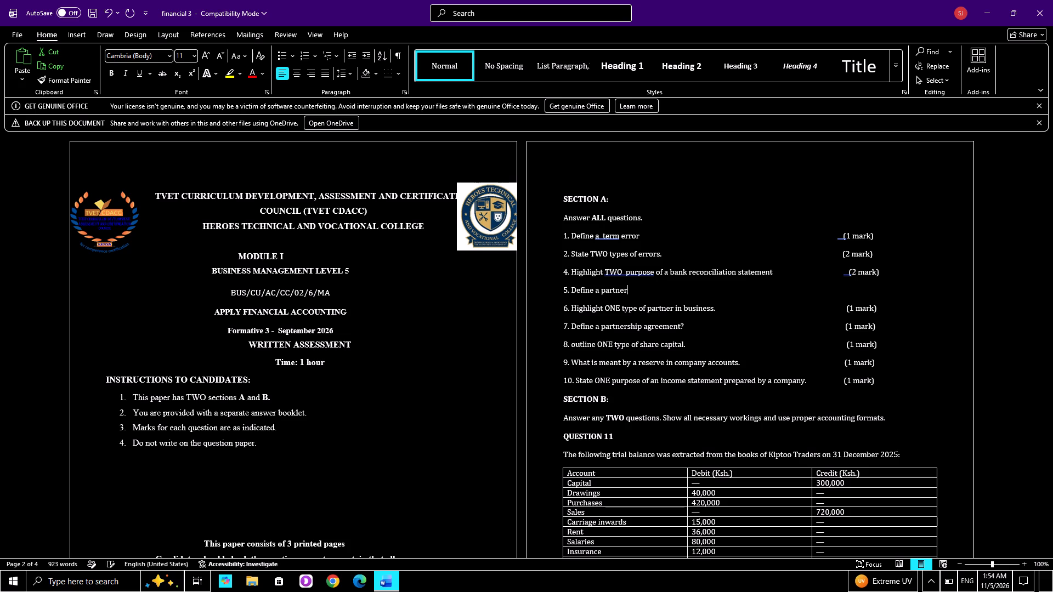
{"action": "key", "text": "BackSpace"}
{"action": "key", "text": "BackSpace"}
{"action": "key", "text": "BackSpace"}
{"action": "key", "text": "BackSpace"}
{"action": "key", "text": "BackSpace"}
{"action": "key", "text": "BackSpace"}
{"action": "key", "text": "BackSpace"}
{"action": "key", "text": "BackSpace"}
{"action": "key", "text": "BackSpace"}
{"action": "key", "text": "BackSpace"}
{"action": "key", "text": "BackSpace"}
{"action": "key", "text": "BackSpace"}
{"action": "key", "text": "BackSpace"}
{"action": "key", "text": "BackSpace"}
{"action": "key", "text": "BackSpace"}
{"action": "key", "text": "BackSpace"}
Remove the extra space after "TWO" in Section A question 4 and the extra space after "Define a" in question 1.
{"action": "left_click", "coordinate": [624, 272]}
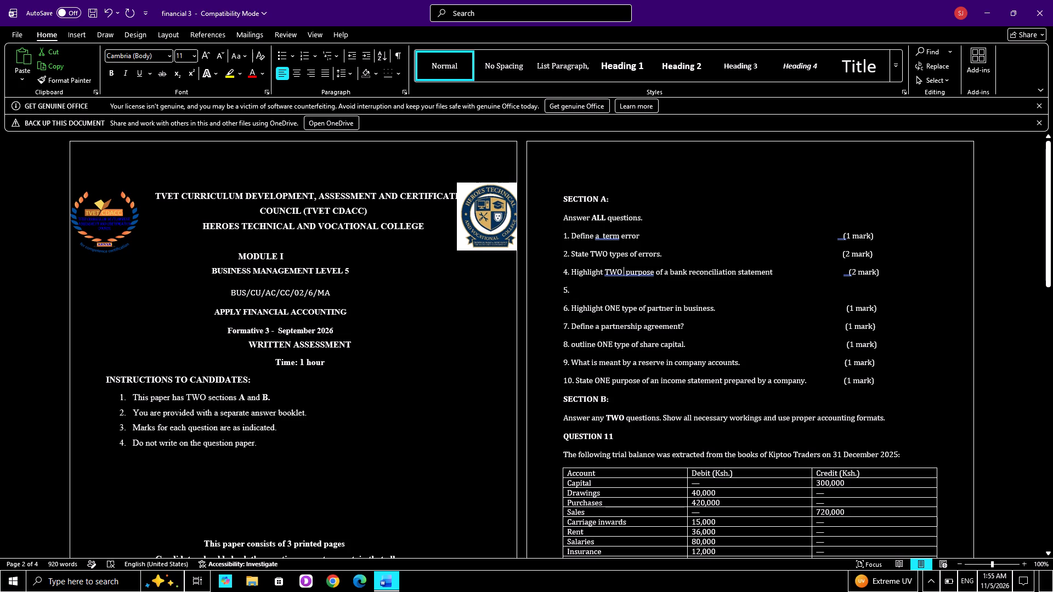
{"action": "key", "text": "BackSpace"}
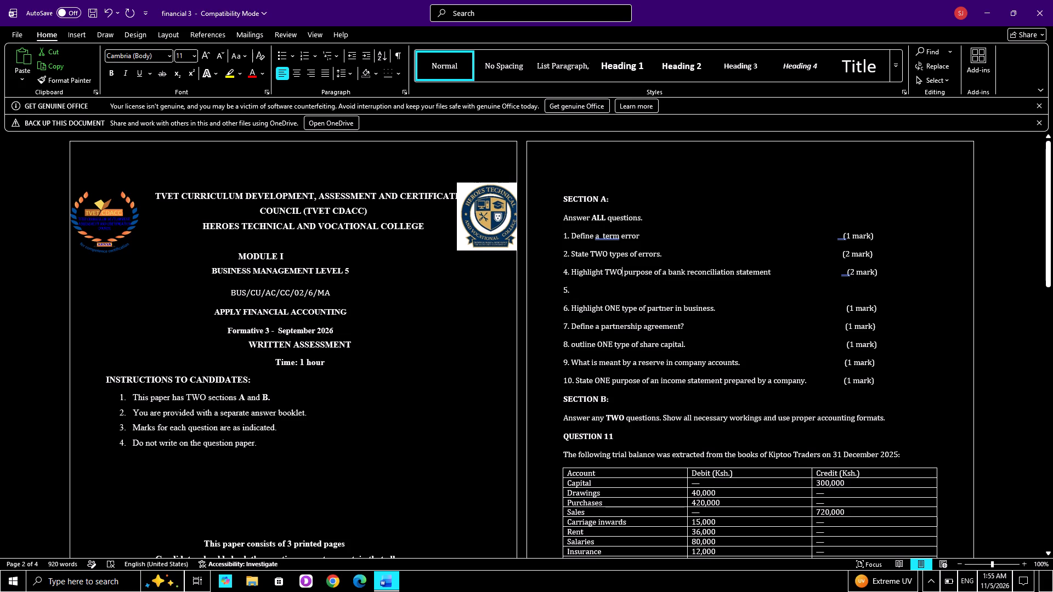
{"action": "left_click", "coordinate": [601, 238]}
{"action": "key", "text": "BackSpace"}
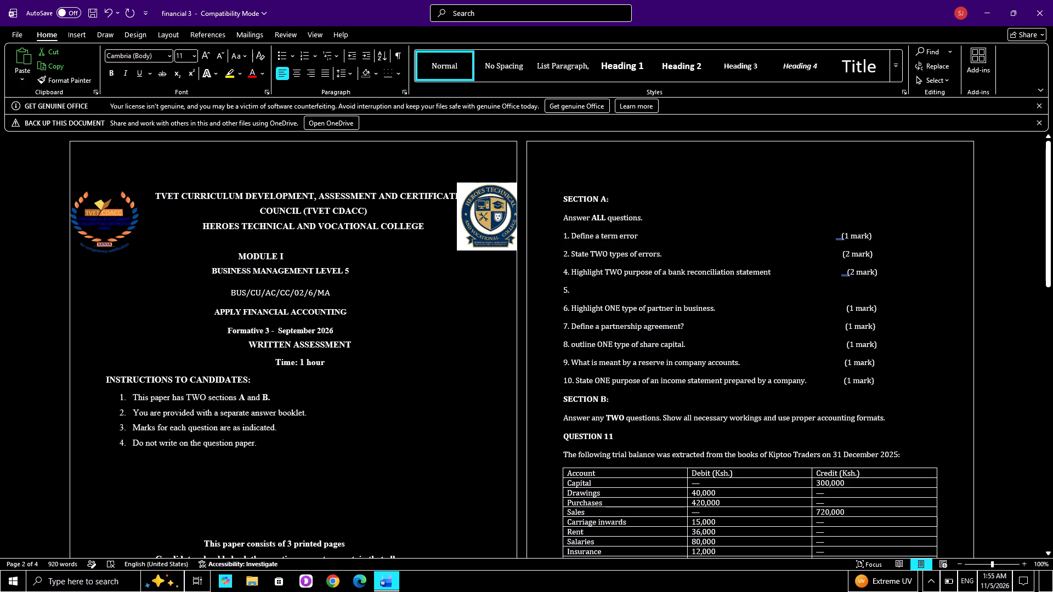
Start editing the emptied question 5 in Section A, directly after its number.
{"action": "left_click", "coordinate": [570, 288]}
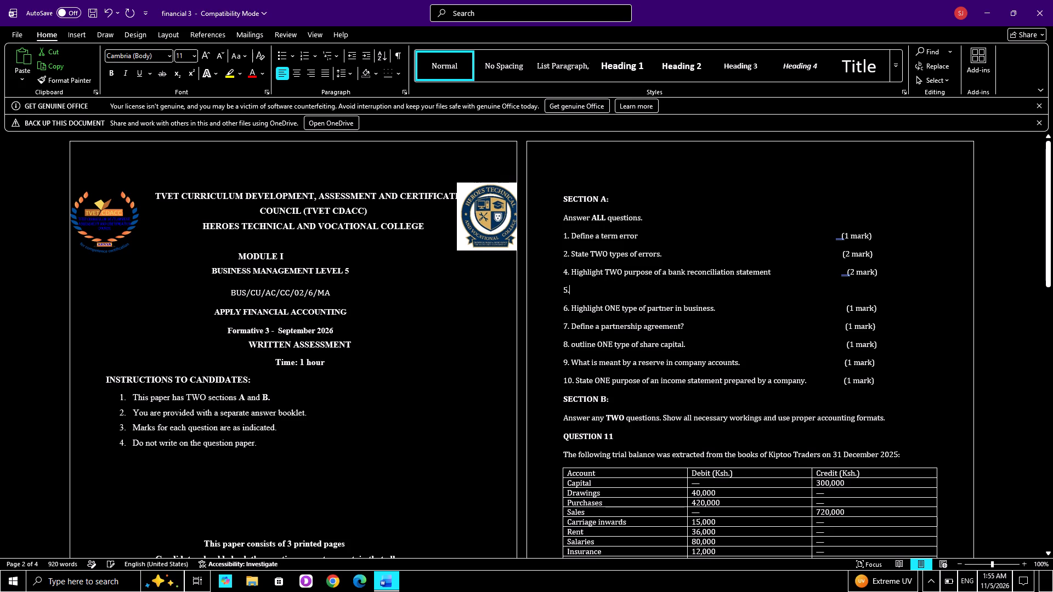
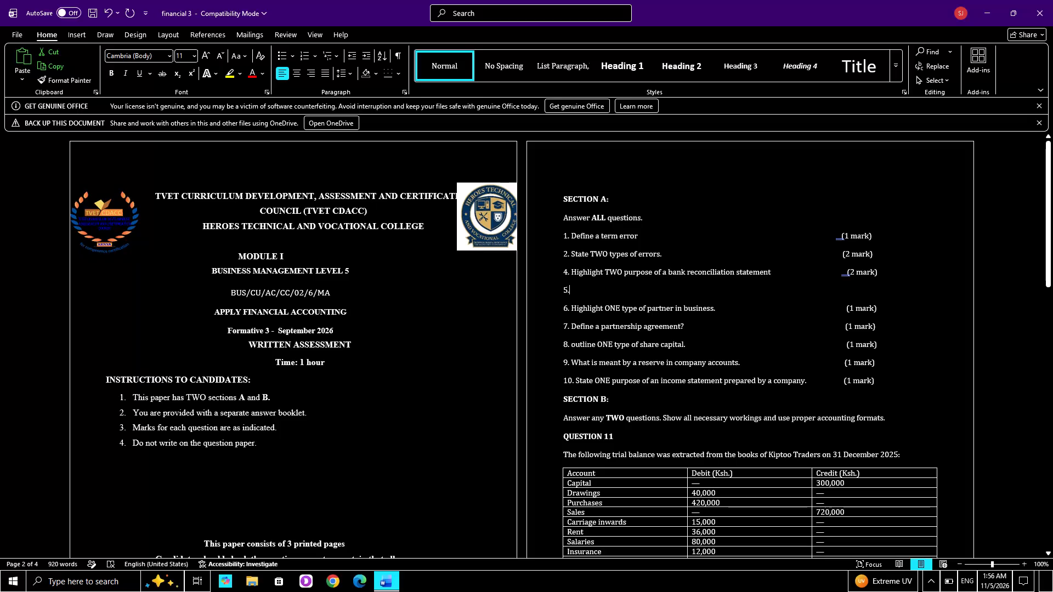
Delete question 10 on the purpose of an income statement from Section A, including its mark allocation, number and line.
{"action": "left_click", "coordinate": [876, 382]}
{"action": "key", "text": "BackSpace"}
{"action": "key", "text": "BackSpace"}
{"action": "key", "text": "BackSpace"}
{"action": "key", "text": "BackSpace"}
{"action": "key", "text": "BackSpace"}
{"action": "key", "text": "BackSpace"}
{"action": "key", "text": "BackSpace"}
{"action": "key", "text": "BackSpace"}
{"action": "key", "text": "BackSpace"}
{"action": "key", "text": "BackSpace"}
{"action": "key", "text": "BackSpace"}
{"action": "key", "text": "BackSpace"}
{"action": "key", "text": "BackSpace"}
{"action": "key", "text": "BackSpace"}
{"action": "key", "text": "BackSpace"}
{"action": "key", "text": "BackSpace"}
{"action": "key", "text": "BackSpace"}
{"action": "key", "text": "BackSpace"}
{"action": "key", "text": "BackSpace"}
{"action": "key", "text": "BackSpace"}
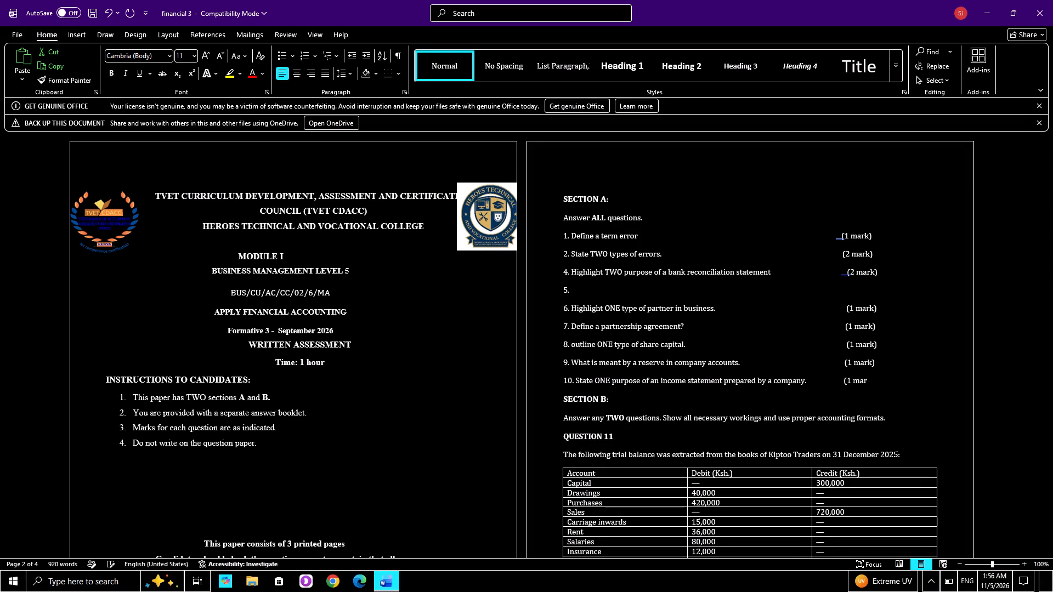
{"action": "key", "text": "BackSpace"}
{"action": "key", "text": "BackSpace"}
{"action": "key", "text": "BackSpace"}
{"action": "key", "text": "BackSpace"}
{"action": "key", "text": "BackSpace"}
{"action": "key", "text": "BackSpace"}
{"action": "key", "text": "BackSpace"}
{"action": "key", "text": "BackSpace"}
{"action": "key", "text": "BackSpace"}
{"action": "key", "text": "BackSpace"}
{"action": "key", "text": "BackSpace"}
{"action": "key", "text": "BackSpace"}
{"action": "key", "text": "BackSpace"}
{"action": "key", "text": "BackSpace"}
{"action": "key", "text": "BackSpace"}
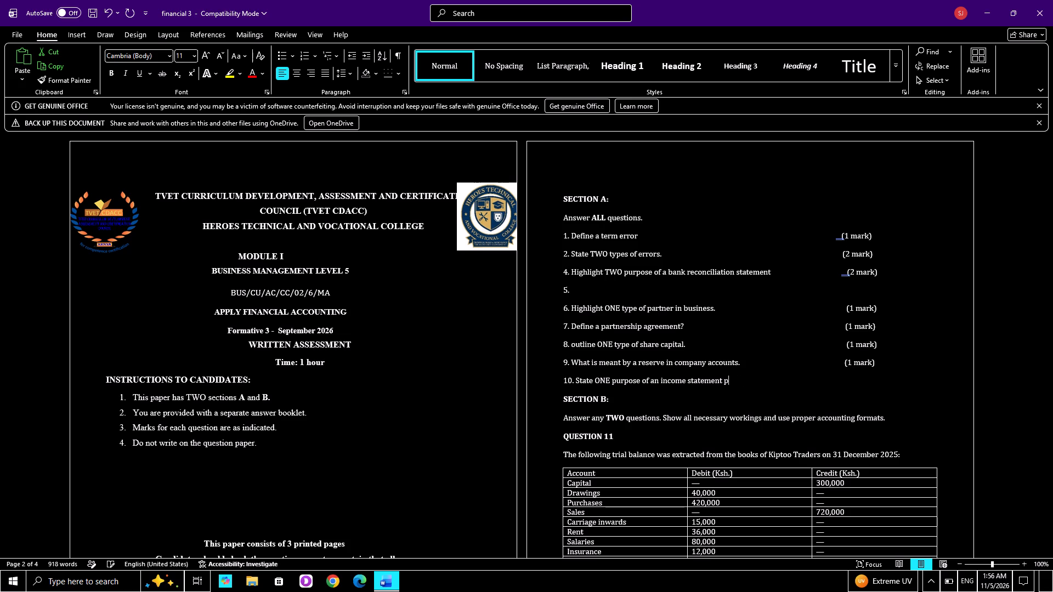
{"action": "key", "text": "BackSpace"}
{"action": "key", "text": "BackSpace"}
{"action": "key", "text": "BackSpace"}
{"action": "key", "text": "BackSpace"}
{"action": "key", "text": "BackSpace"}
{"action": "key", "text": "BackSpace"}
{"action": "key", "text": "BackSpace"}
{"action": "key", "text": "BackSpace"}
{"action": "key", "text": "BackSpace"}
{"action": "key", "text": "BackSpace"}
{"action": "key", "text": "BackSpace"}
{"action": "key", "text": "BackSpace"}
{"action": "key", "text": "BackSpace"}
{"action": "key", "text": "BackSpace"}
{"action": "key", "text": "BackSpace"}
{"action": "key", "text": "BackSpace"}
{"action": "key", "text": "BackSpace"}
{"action": "key", "text": "BackSpace"}
{"action": "key", "text": "BackSpace"}
{"action": "key", "text": "BackSpace"}
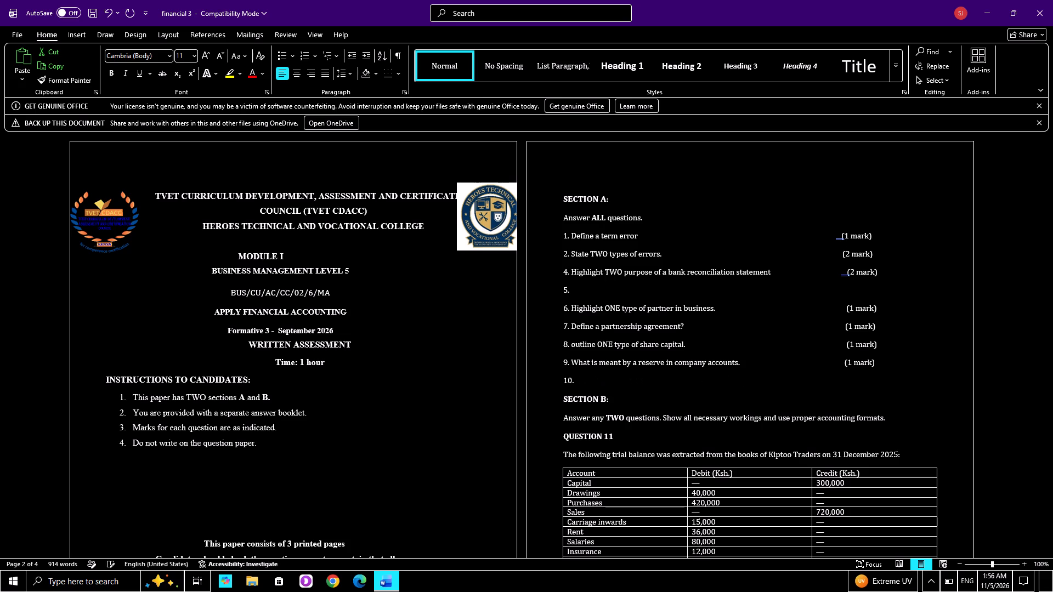
{"action": "key", "text": "BackSpace"}
Delete question 9's mark allocation, the spacing before it and the wording "What is meant by a reserve in company accounts.", back to its number.
{"action": "key", "text": "BackSpace"}
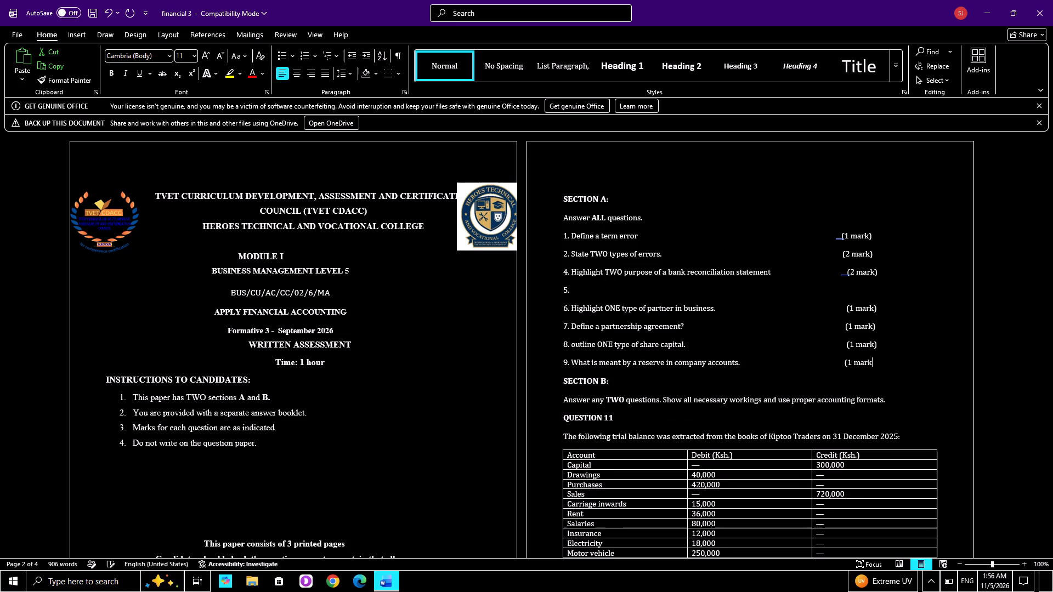
{"action": "key", "text": "BackSpace"}
{"action": "key", "text": "BackSpace"}
{"action": "key", "text": "BackSpace"}
{"action": "key", "text": "BackSpace"}
{"action": "key", "text": "BackSpace"}
{"action": "key", "text": "BackSpace"}
{"action": "key", "text": "BackSpace"}
{"action": "key", "text": "BackSpace"}
{"action": "key", "text": "BackSpace"}
{"action": "key", "text": "BackSpace"}
{"action": "key", "text": "BackSpace"}
{"action": "key", "text": "BackSpace"}
{"action": "key", "text": "BackSpace"}
{"action": "key", "text": "BackSpace"}
{"action": "key", "text": "BackSpace"}
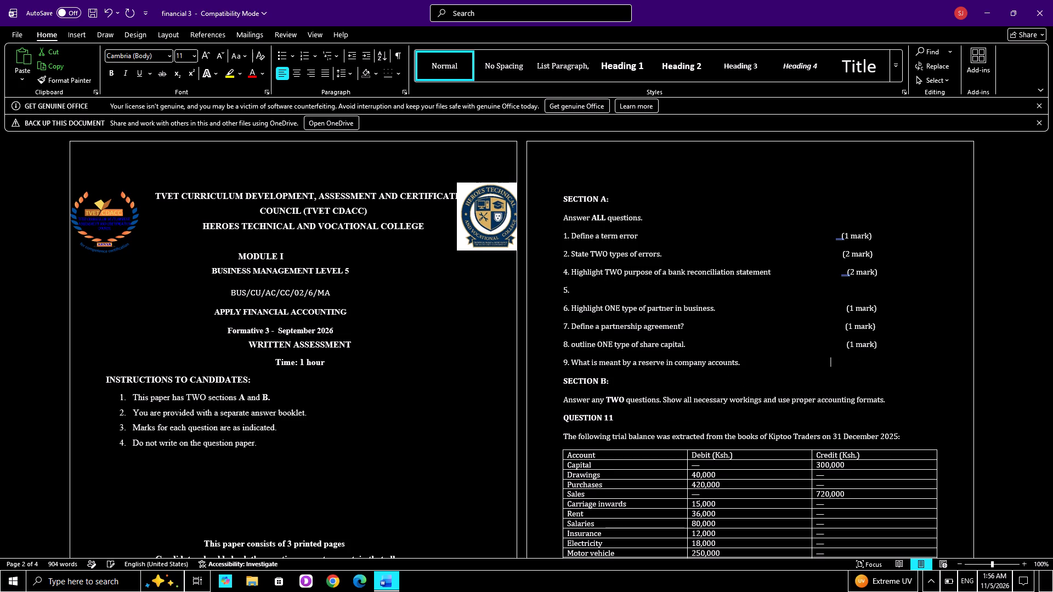
{"action": "key", "text": "BackSpace"}
{"action": "key", "text": "BackSpace"}
{"action": "key", "text": "BackSpace"}
{"action": "key", "text": "BackSpace"}
{"action": "key", "text": "BackSpace"}
{"action": "key", "text": "BackSpace"}
{"action": "key", "text": "BackSpace"}
{"action": "key", "text": "BackSpace"}
{"action": "key", "text": "BackSpace"}
{"action": "key", "text": "BackSpace"}
{"action": "key", "text": "BackSpace"}
{"action": "key", "text": "BackSpace"}
{"action": "key", "text": "BackSpace"}
{"action": "key", "text": "BackSpace"}
{"action": "key", "text": "BackSpace"}
{"action": "key", "text": "BackSpace"}
{"action": "key", "text": "BackSpace"}
{"action": "key", "text": "BackSpace"}
{"action": "key", "text": "BackSpace"}
{"action": "key", "text": "BackSpace"}
{"action": "key", "text": "BackSpace"}
{"action": "key", "text": "BackSpace"}
{"action": "key", "text": "BackSpace"}
{"action": "key", "text": "BackSpace"}
{"action": "key", "text": "BackSpace"}
{"action": "key", "text": "BackSpace"}
{"action": "key", "text": "BackSpace"}
{"action": "key", "text": "BackSpace"}
{"action": "key", "text": "BackSpace"}
{"action": "key", "text": "BackSpace"}
{"action": "key", "text": "BackSpace"}
{"action": "key", "text": "BackSpace"}
{"action": "key", "text": "BackSpace"}
{"action": "key", "text": "BackSpace"}
{"action": "key", "text": "BackSpace"}
{"action": "key", "text": "BackSpace"}
{"action": "key", "text": "BackSpace"}
{"action": "key", "text": "BackSpace"}
{"action": "key", "text": "BackSpace"}
{"action": "key", "text": "BackSpace"}
{"action": "key", "text": "BackSpace"}
{"action": "key", "text": "BackSpace"}
{"action": "key", "text": "BackSpace"}
{"action": "key", "text": "BackSpace"}
{"action": "key", "text": "BackSpace"}
{"action": "key", "text": "BackSpace"}
{"action": "key", "text": "BackSpace"}
{"action": "key", "text": "BackSpace"}
{"action": "key", "text": "BackSpace"}
{"action": "key", "text": "BackSpace"}
{"action": "key", "text": "BackSpace"}
{"action": "key", "text": "BackSpace"}
{"action": "key", "text": "BackSpace"}
{"action": "key", "text": "BackSpace"}
{"action": "key", "text": "BackSpace"}
{"action": "key", "text": "BackSpace"}
{"action": "key", "text": "BackSpace"}
{"action": "key", "text": "BackSpace"}
{"action": "key", "text": "BackSpace"}
{"action": "key", "text": "BackSpace"}
{"action": "key", "text": "BackSpace"}
{"action": "key", "text": "BackSpace"}
{"action": "key", "text": "BackSpace"}
{"action": "key", "text": "BackSpace"}
{"action": "key", "text": "BackSpace"}
{"action": "key", "text": "BackSpace"}
{"action": "key", "text": "BackSpace"}
{"action": "key", "text": "BackSpace"}
{"action": "key", "text": "BackSpace"}
{"action": "key", "text": "BackSpace"}
{"action": "key", "text": "BackSpace"}
{"action": "key", "text": "BackSpace"}
{"action": "key", "text": "BackSpace"}
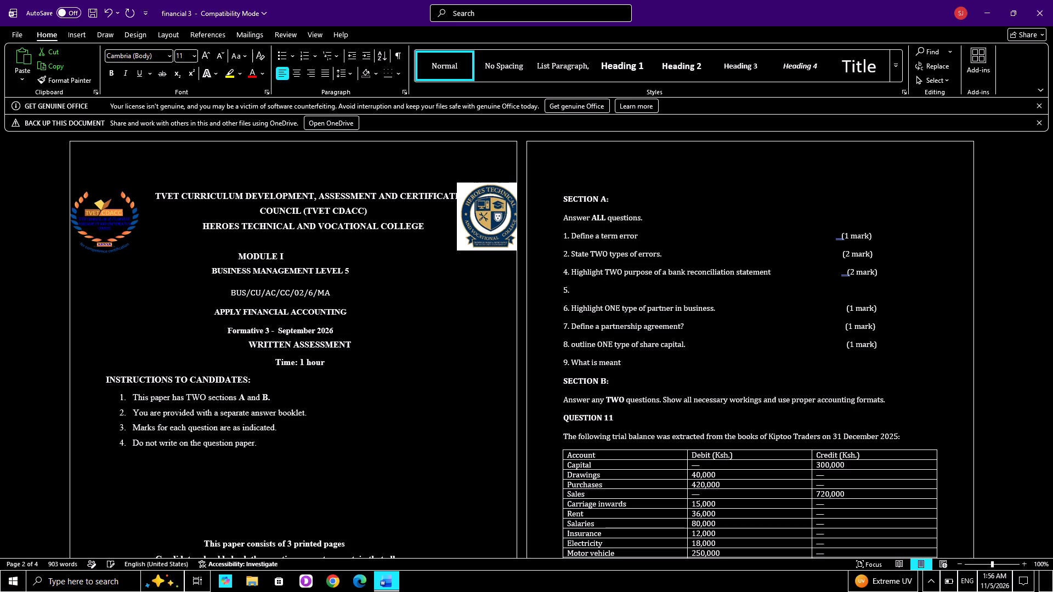
{"action": "key", "text": "BackSpace"}
{"action": "key", "text": "BackSpace"}
{"action": "key", "text": "BackSpace"}
{"action": "key", "text": "BackSpace"}
{"action": "key", "text": "BackSpace"}
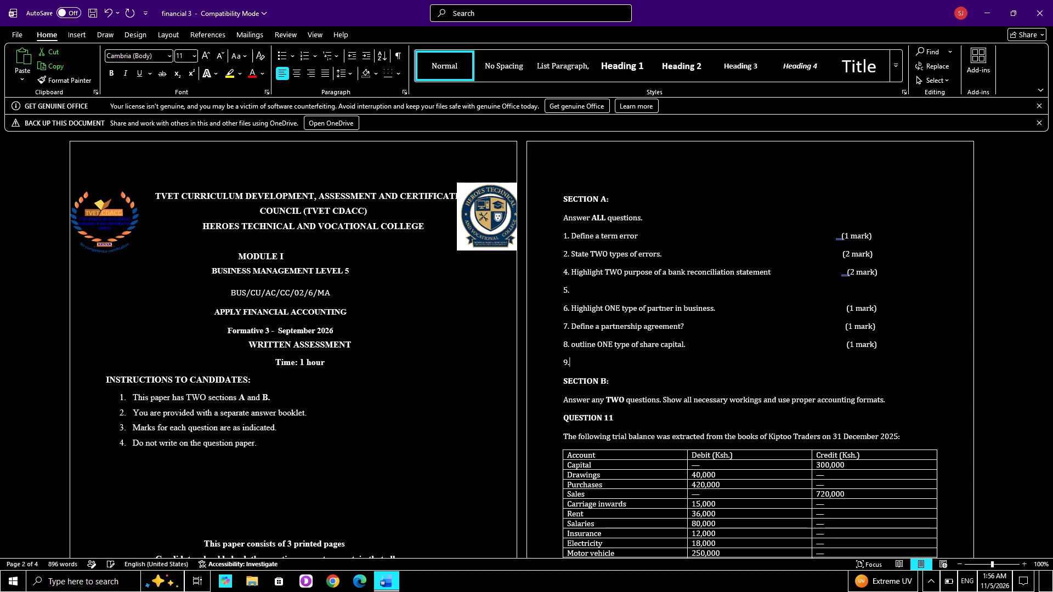
Delete the leftover number 9 and its emptied line at the end of Section A.
{"action": "key", "text": "BackSpace"}
{"action": "key", "text": "BackSpace"}
{"action": "key", "text": "BackSpace"}
Delete question 8 on outlining ONE type of share capital from Section A, including its mark allocation, spacing, number and line.
{"action": "key", "text": "BackSpace"}
{"action": "key", "text": "BackSpace"}
{"action": "key", "text": "BackSpace"}
{"action": "key", "text": "BackSpace"}
{"action": "key", "text": "BackSpace"}
{"action": "key", "text": "BackSpace"}
{"action": "key", "text": "BackSpace"}
{"action": "key", "text": "BackSpace"}
{"action": "key", "text": "BackSpace"}
{"action": "key", "text": "BackSpace"}
{"action": "key", "text": "BackSpace"}
{"action": "key", "text": "BackSpace"}
{"action": "key", "text": "BackSpace"}
{"action": "key", "text": "BackSpace"}
{"action": "key", "text": "BackSpace"}
{"action": "key", "text": "BackSpace"}
{"action": "key", "text": "BackSpace"}
{"action": "key", "text": "BackSpace"}
{"action": "key", "text": "BackSpace"}
{"action": "key", "text": "BackSpace"}
{"action": "key", "text": "BackSpace"}
{"action": "key", "text": "BackSpace"}
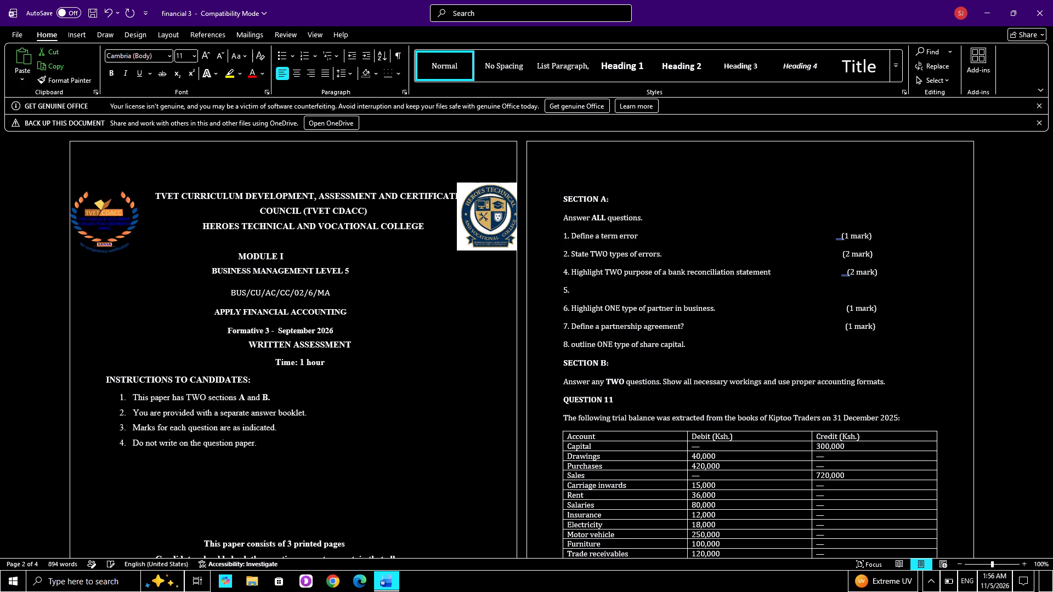
{"action": "key", "text": "BackSpace"}
{"action": "key", "text": "BackSpace"}
{"action": "key", "text": "BackSpace"}
{"action": "key", "text": "BackSpace"}
{"action": "key", "text": "BackSpace"}
{"action": "key", "text": "BackSpace"}
{"action": "key", "text": "BackSpace"}
{"action": "key", "text": "BackSpace"}
{"action": "key", "text": "BackSpace"}
{"action": "key", "text": "BackSpace"}
{"action": "key", "text": "BackSpace"}
{"action": "key", "text": "BackSpace"}
{"action": "key", "text": "BackSpace"}
{"action": "key", "text": "BackSpace"}
{"action": "key", "text": "BackSpace"}
{"action": "key", "text": "BackSpace"}
{"action": "key", "text": "BackSpace"}
{"action": "key", "text": "BackSpace"}
{"action": "key", "text": "BackSpace"}
{"action": "key", "text": "BackSpace"}
{"action": "key", "text": "BackSpace"}
{"action": "key", "text": "BackSpace"}
{"action": "key", "text": "BackSpace"}
{"action": "key", "text": "BackSpace"}
{"action": "key", "text": "BackSpace"}
{"action": "key", "text": "BackSpace"}
{"action": "key", "text": "BackSpace"}
{"action": "key", "text": "BackSpace"}
{"action": "key", "text": "BackSpace"}
{"action": "key", "text": "BackSpace"}
{"action": "key", "text": "BackSpace"}
{"action": "key", "text": "BackSpace"}
{"action": "key", "text": "BackSpace"}
{"action": "key", "text": "BackSpace"}
{"action": "key", "text": "BackSpace"}
{"action": "key", "text": "BackSpace"}
{"action": "key", "text": "BackSpace"}
{"action": "key", "text": "BackSpace"}
{"action": "key", "text": "BackSpace"}
{"action": "key", "text": "BackSpace"}
{"action": "key", "text": "BackSpace"}
{"action": "key", "text": "BackSpace"}
{"action": "key", "text": "BackSpace"}
{"action": "key", "text": "BackSpace"}
{"action": "key", "text": "BackSpace"}
{"action": "key", "text": "BackSpace"}
{"action": "key", "text": "BackSpace"}
{"action": "key", "text": "BackSpace"}
{"action": "key", "text": "BackSpace"}
{"action": "key", "text": "BackSpace"}
{"action": "key", "text": "BackSpace"}
{"action": "key", "text": "BackSpace"}
{"action": "key", "text": "BackSpace"}
{"action": "key", "text": "BackSpace"}
{"action": "key", "text": "BackSpace"}
{"action": "key", "text": "BackSpace"}
{"action": "key", "text": "BackSpace"}
{"action": "key", "text": "BackSpace"}
{"action": "key", "text": "BackSpace"}
{"action": "key", "text": "BackSpace"}
{"action": "key", "text": "BackSpace"}
{"action": "key", "text": "BackSpace"}
{"action": "key", "text": "BackSpace"}
{"action": "key", "text": "BackSpace"}
{"action": "key", "text": "BackSpace"}
{"action": "key", "text": "BackSpace"}
{"action": "key", "text": "BackSpace"}
{"action": "key", "text": "BackSpace"}
{"action": "key", "text": "BackSpace"}
{"action": "key", "text": "BackSpace"}
{"action": "key", "text": "BackSpace"}
{"action": "key", "text": "BackSpace"}
{"action": "key", "text": "BackSpace"}
{"action": "key", "text": "BackSpace"}
{"action": "key", "text": "BackSpace"}
{"action": "key", "text": "BackSpace"}
{"action": "key", "text": "BackSpace"}
{"action": "key", "text": "BackSpace"}
{"action": "key", "text": "BackSpace"}
{"action": "key", "text": "BackSpace"}
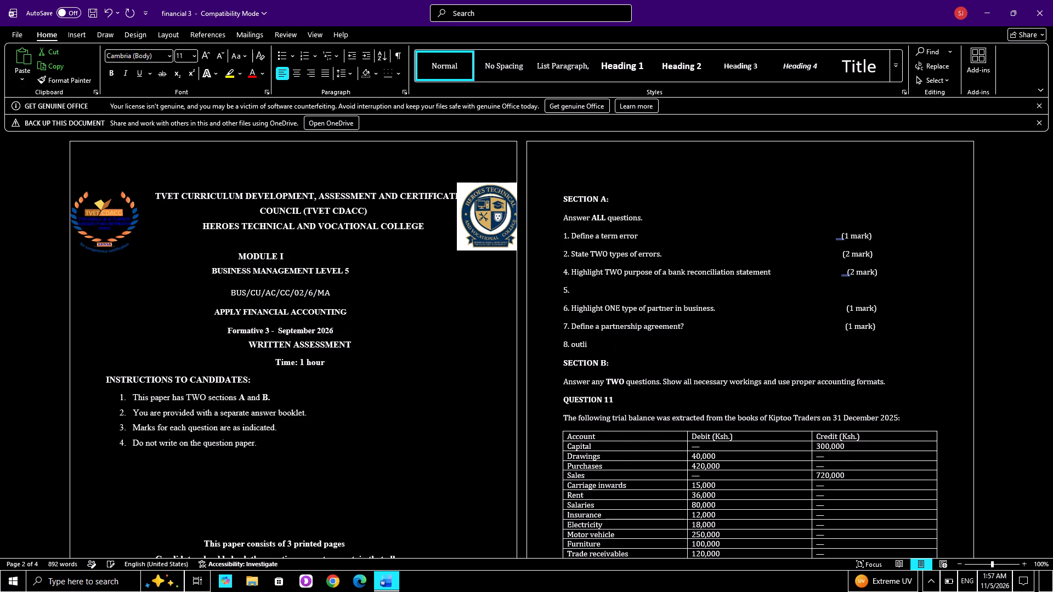
{"action": "key", "text": "BackSpace"}
{"action": "key", "text": "BackSpace"}
{"action": "key", "text": "BackSpace"}
{"action": "key", "text": "BackSpace"}
{"action": "key", "text": "BackSpace"}
{"action": "key", "text": "BackSpace"}
{"action": "key", "text": "BackSpace"}
{"action": "key", "text": "BackSpace"}
{"action": "key", "text": "BackSpace"}
{"action": "key", "text": "BackSpace"}
{"action": "key", "text": "BackSpace"}
{"action": "key", "text": "BackSpace"}
{"action": "key", "text": "BackSpace"}
{"action": "key", "text": "BackSpace"}
{"action": "key", "text": "BackSpace"}
{"action": "key", "text": "BackSpace"}
{"action": "key", "text": "BackSpace"}
Delete the leftover "8. outli" with its line at the end of Section A, and question 7's "(1 mark)" allocation.
{"action": "key", "text": "BackSpace"}
{"action": "key", "text": "BackSpace"}
{"action": "key", "text": "BackSpace"}
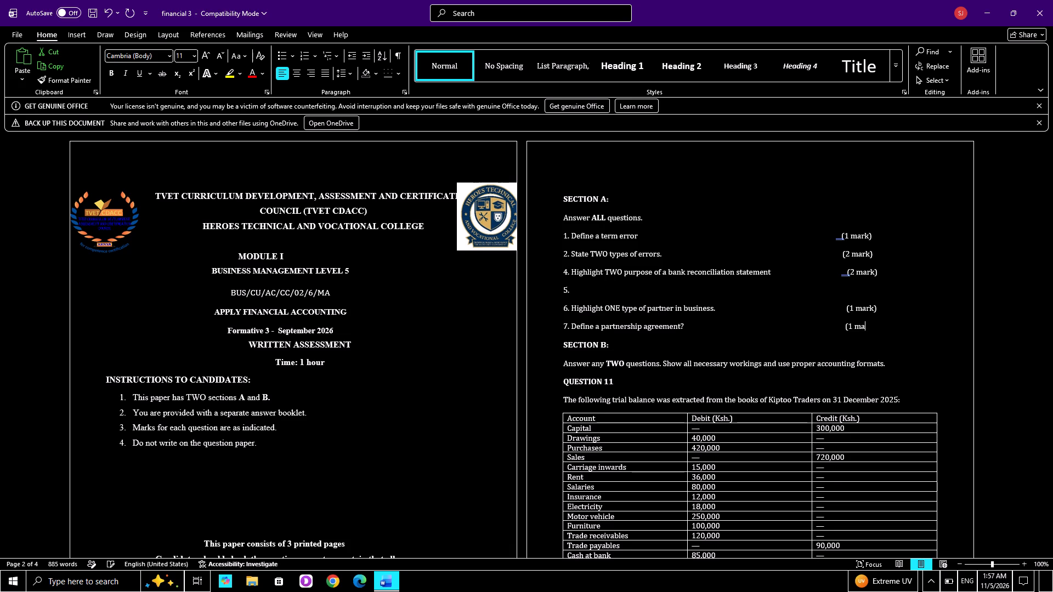
{"action": "key", "text": "BackSpace"}
{"action": "key", "text": "BackSpace"}
{"action": "key", "text": "BackSpace"}
{"action": "key", "text": "BackSpace"}
Delete the blank spacing that follows question 7's wording "Define a partnership agreement?" in Section A.
{"action": "key", "text": "BackSpace"}
{"action": "key", "text": "BackSpace"}
{"action": "key", "text": "BackSpace"}
{"action": "key", "text": "BackSpace"}
{"action": "key", "text": "BackSpace"}
{"action": "key", "text": "BackSpace"}
{"action": "key", "text": "BackSpace"}
{"action": "key", "text": "BackSpace"}
{"action": "key", "text": "BackSpace"}
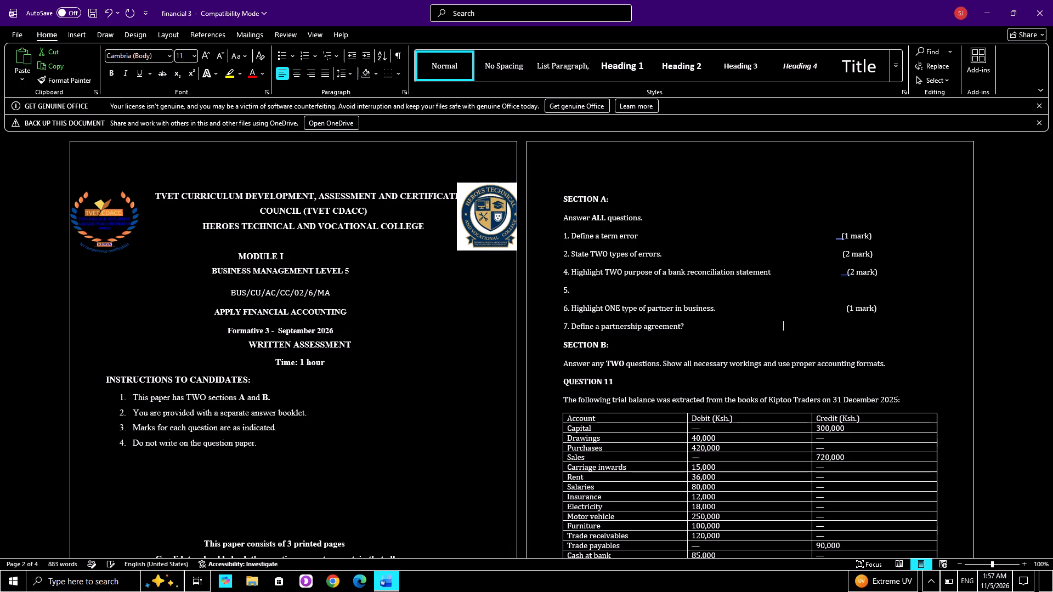
{"action": "key", "text": "BackSpace"}
{"action": "key", "text": "BackSpace"}
{"action": "key", "text": "BackSpace"}
{"action": "key", "text": "BackSpace"}
{"action": "key", "text": "BackSpace"}
{"action": "key", "text": "BackSpace"}
{"action": "key", "text": "BackSpace"}
{"action": "key", "text": "BackSpace"}
{"action": "key", "text": "BackSpace"}
{"action": "key", "text": "BackSpace"}
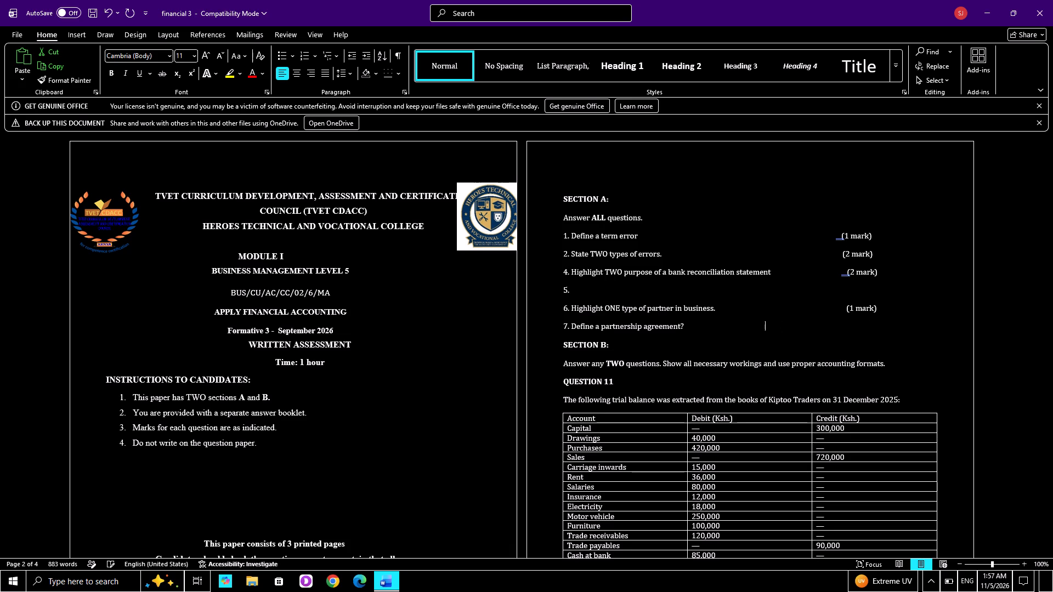
{"action": "key", "text": "BackSpace"}
{"action": "key", "text": "BackSpace"}
{"action": "key", "text": "BackSpace"}
{"action": "key", "text": "BackSpace"}
{"action": "key", "text": "BackSpace"}
{"action": "key", "text": "BackSpace"}
{"action": "key", "text": "BackSpace"}
{"action": "key", "text": "BackSpace"}
{"action": "key", "text": "BackSpace"}
{"action": "key", "text": "BackSpace"}
{"action": "key", "text": "BackSpace"}
{"action": "key", "text": "BackSpace"}
{"action": "key", "text": "BackSpace"}
{"action": "key", "text": "BackSpace"}
{"action": "key", "text": "BackSpace"}
{"action": "key", "text": "BackSpace"}
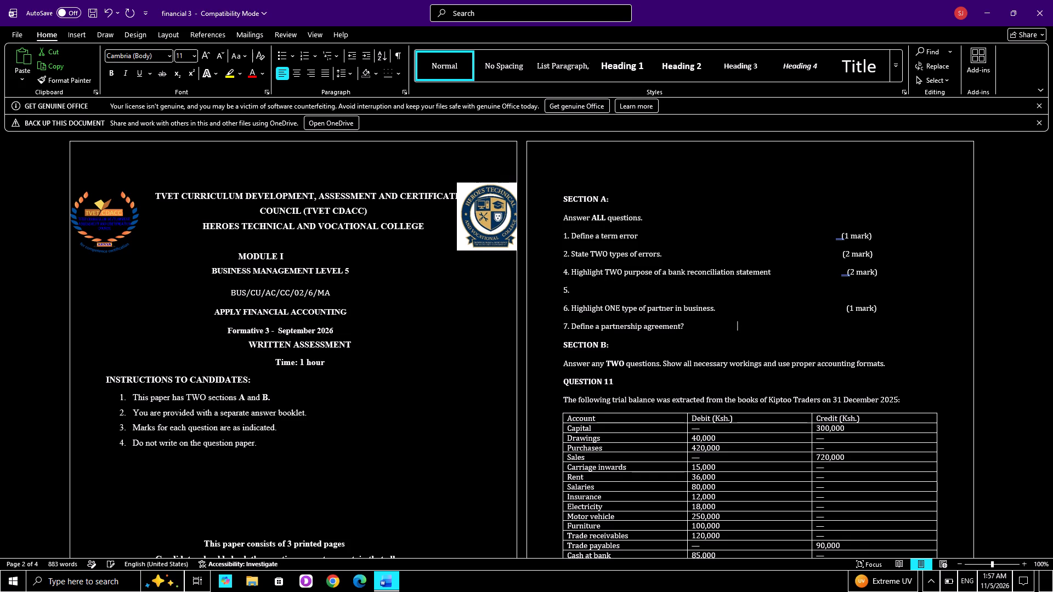
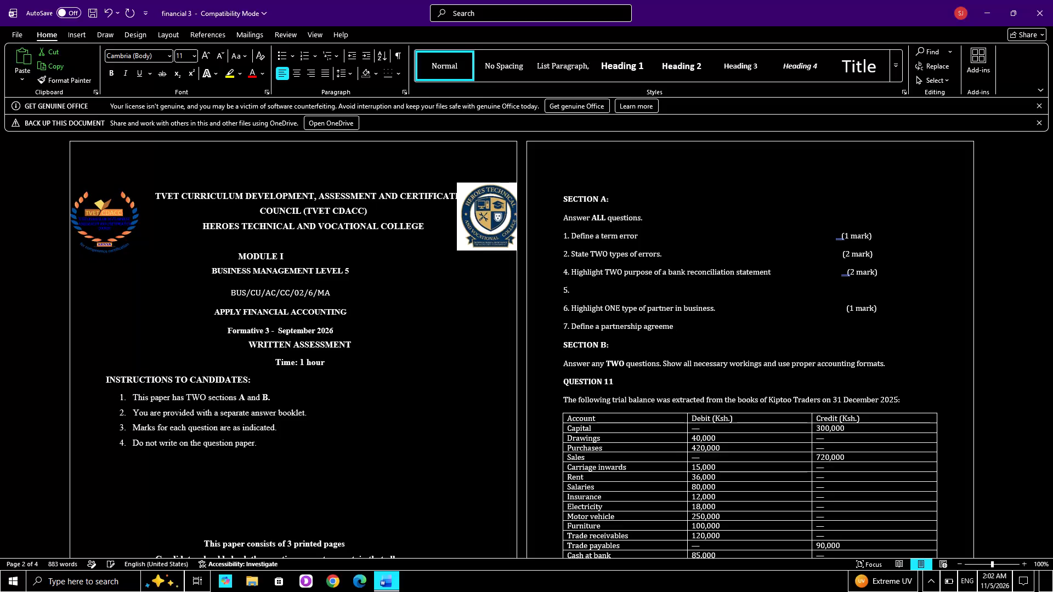
Delete question 7's remaining wording "Define a partnership agreeme" and the full stop after its number, keeping only the 7.
{"action": "key", "text": "BackSpace"}
{"action": "key", "text": "BackSpace"}
{"action": "key", "text": "BackSpace"}
{"action": "key", "text": "BackSpace"}
{"action": "key", "text": "BackSpace"}
{"action": "key", "text": "BackSpace"}
{"action": "key", "text": "BackSpace"}
{"action": "key", "text": "BackSpace"}
{"action": "key", "text": "BackSpace"}
{"action": "key", "text": "BackSpace"}
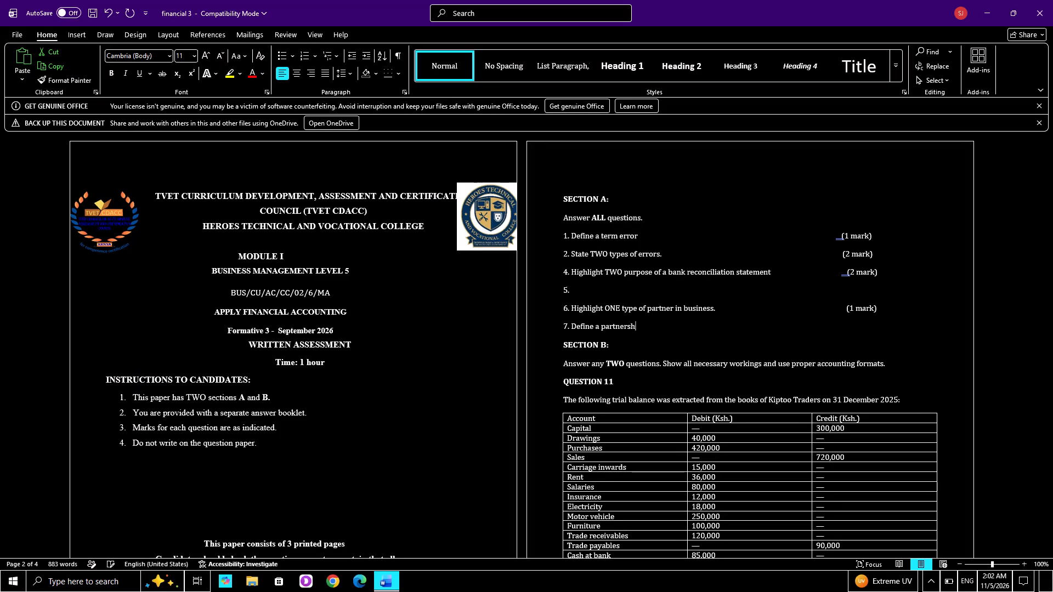
{"action": "key", "text": "BackSpace"}
{"action": "key", "text": "BackSpace"}
{"action": "key", "text": "BackSpace"}
{"action": "key", "text": "BackSpace"}
{"action": "key", "text": "BackSpace"}
{"action": "key", "text": "BackSpace"}
{"action": "key", "text": "BackSpace"}
{"action": "key", "text": "BackSpace"}
{"action": "key", "text": "BackSpace"}
{"action": "key", "text": "BackSpace"}
{"action": "key", "text": "BackSpace"}
{"action": "key", "text": "BackSpace"}
{"action": "key", "text": "BackSpace"}
{"action": "key", "text": "BackSpace"}
{"action": "key", "text": "BackSpace"}
{"action": "key", "text": "BackSpace"}
{"action": "key", "text": "BackSpace"}
{"action": "key", "text": "BackSpace"}
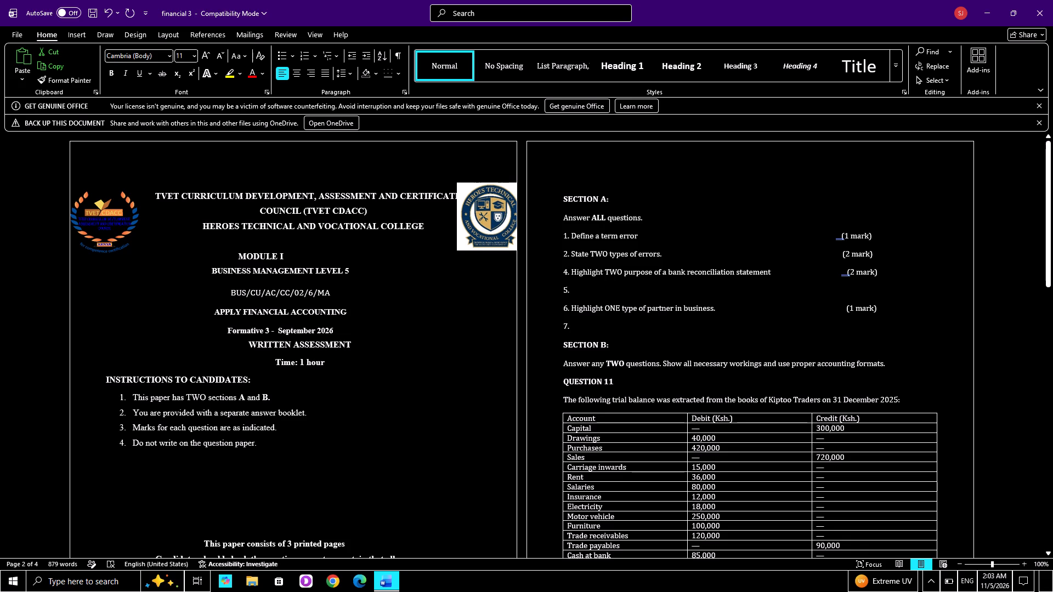
{"action": "key", "text": "BackSpace"}
{"action": "key", "text": "BackSpace"}
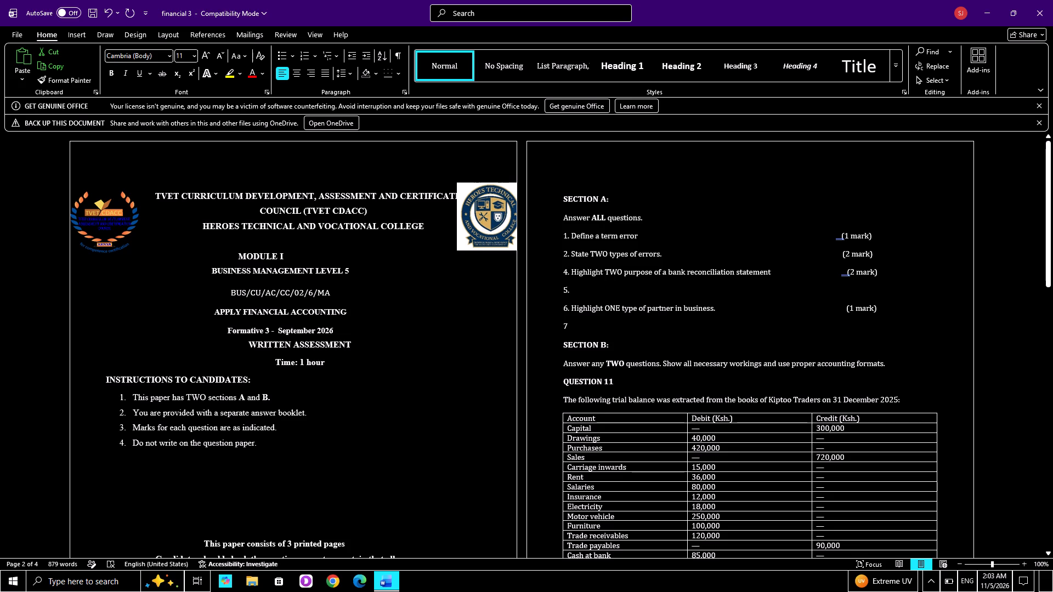
Delete question 6's "(1 mark)" allocation in Section A and the blank spacing between it and the question's wording.
{"action": "left_click", "coordinate": [877, 307]}
{"action": "key", "text": "BackSpace"}
{"action": "key", "text": "BackSpace"}
{"action": "key", "text": "BackSpace"}
{"action": "key", "text": "BackSpace"}
{"action": "key", "text": "BackSpace"}
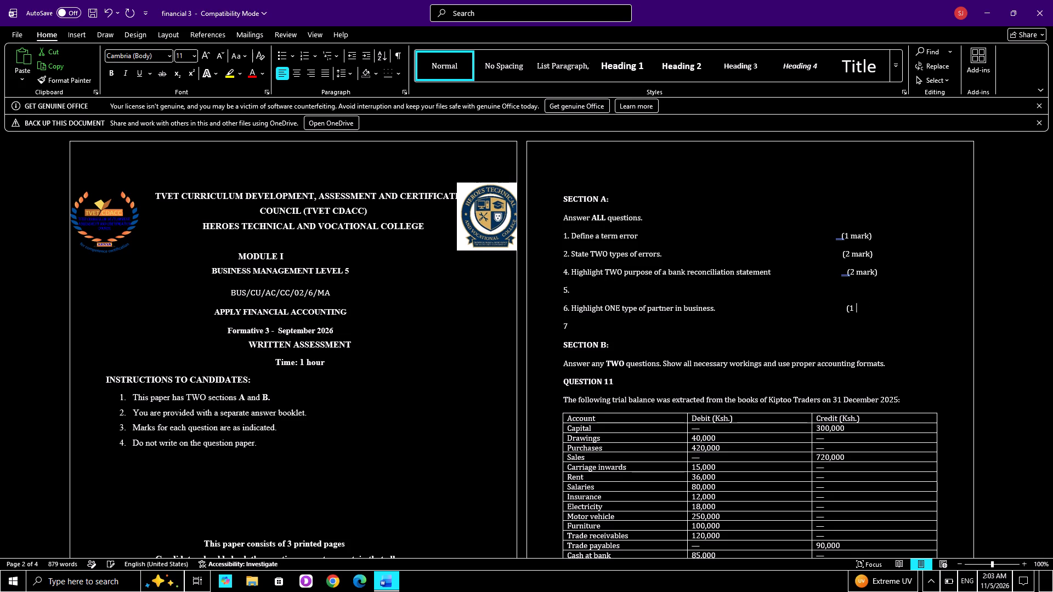
{"action": "key", "text": "BackSpace"}
{"action": "key", "text": "BackSpace"}
{"action": "key", "text": "BackSpace"}
{"action": "key", "text": "BackSpace"}
{"action": "key", "text": "BackSpace"}
{"action": "key", "text": "BackSpace"}
{"action": "key", "text": "BackSpace"}
{"action": "key", "text": "BackSpace"}
{"action": "key", "text": "BackSpace"}
{"action": "key", "text": "BackSpace"}
{"action": "key", "text": "BackSpace"}
{"action": "key", "text": "BackSpace"}
{"action": "key", "text": "BackSpace"}
{"action": "key", "text": "BackSpace"}
{"action": "key", "text": "BackSpace"}
{"action": "key", "text": "BackSpace"}
{"action": "key", "text": "BackSpace"}
{"action": "key", "text": "BackSpace"}
{"action": "key", "text": "BackSpace"}
{"action": "key", "text": "BackSpace"}
{"action": "key", "text": "BackSpace"}
{"action": "key", "text": "BackSpace"}
{"action": "key", "text": "BackSpace"}
{"action": "key", "text": "BackSpace"}
{"action": "key", "text": "BackSpace"}
{"action": "key", "text": "BackSpace"}
{"action": "key", "text": "BackSpace"}
{"action": "key", "text": "BackSpace"}
{"action": "key", "text": "BackSpace"}
{"action": "key", "text": "BackSpace"}
{"action": "key", "text": "BackSpace"}
{"action": "key", "text": "BackSpace"}
{"action": "key", "text": "BackSpace"}
{"action": "key", "text": "BackSpace"}
{"action": "key", "text": "BackSpace"}
{"action": "key", "text": "BackSpace"}
{"action": "key", "text": "BackSpace"}
{"action": "key", "text": "BackSpace"}
{"action": "key", "text": "BackSpace"}
{"action": "key", "text": "BackSpace"}
{"action": "key", "text": "BackSpace"}
{"action": "key", "text": "BackSpace"}
{"action": "key", "text": "BackSpace"}
{"action": "key", "text": "BackSpace"}
{"action": "key", "text": "BackSpace"}
{"action": "key", "text": "BackSpace"}
{"action": "key", "text": "BackSpace"}
{"action": "key", "text": "BackSpace"}
{"action": "key", "text": "BackSpace"}
{"action": "key", "text": "BackSpace"}
{"action": "key", "text": "BackSpace"}
{"action": "key", "text": "BackSpace"}
{"action": "key", "text": "BackSpace"}
{"action": "key", "text": "BackSpace"}
{"action": "key", "text": "BackSpace"}
{"action": "key", "text": "BackSpace"}
{"action": "key", "text": "BackSpace"}
{"action": "key", "text": "BackSpace"}
{"action": "key", "text": "BackSpace"}
{"action": "key", "text": "BackSpace"}
{"action": "key", "text": "BackSpace"}
{"action": "key", "text": "BackSpace"}
{"action": "key", "text": "BackSpace"}
{"action": "key", "text": "BackSpace"}
{"action": "key", "text": "BackSpace"}
{"action": "key", "text": "BackSpace"}
{"action": "key", "text": "BackSpace"}
{"action": "key", "text": "BackSpace"}
{"action": "key", "text": "BackSpace"}
{"action": "key", "text": "BackSpace"}
{"action": "key", "text": "BackSpace"}
{"action": "key", "text": "BackSpace"}
{"action": "key", "text": "BackSpace"}
{"action": "key", "text": "BackSpace"}
{"action": "key", "text": "BackSpace"}
{"action": "key", "text": "BackSpace"}
Delete question 6's wording "Highlight ONE type of partner in business." in Section A, keeping its number.
{"action": "key", "text": "BackSpace"}
{"action": "key", "text": "BackSpace"}
{"action": "key", "text": "BackSpace"}
{"action": "key", "text": "BackSpace"}
{"action": "key", "text": "BackSpace"}
{"action": "key", "text": "BackSpace"}
{"action": "key", "text": "BackSpace"}
{"action": "key", "text": "BackSpace"}
{"action": "key", "text": "BackSpace"}
{"action": "key", "text": "BackSpace"}
{"action": "key", "text": "BackSpace"}
{"action": "key", "text": "BackSpace"}
{"action": "key", "text": "BackSpace"}
{"action": "key", "text": "BackSpace"}
{"action": "key", "text": "BackSpace"}
{"action": "key", "text": "BackSpace"}
{"action": "key", "text": "BackSpace"}
{"action": "key", "text": "BackSpace"}
{"action": "key", "text": "BackSpace"}
{"action": "key", "text": "BackSpace"}
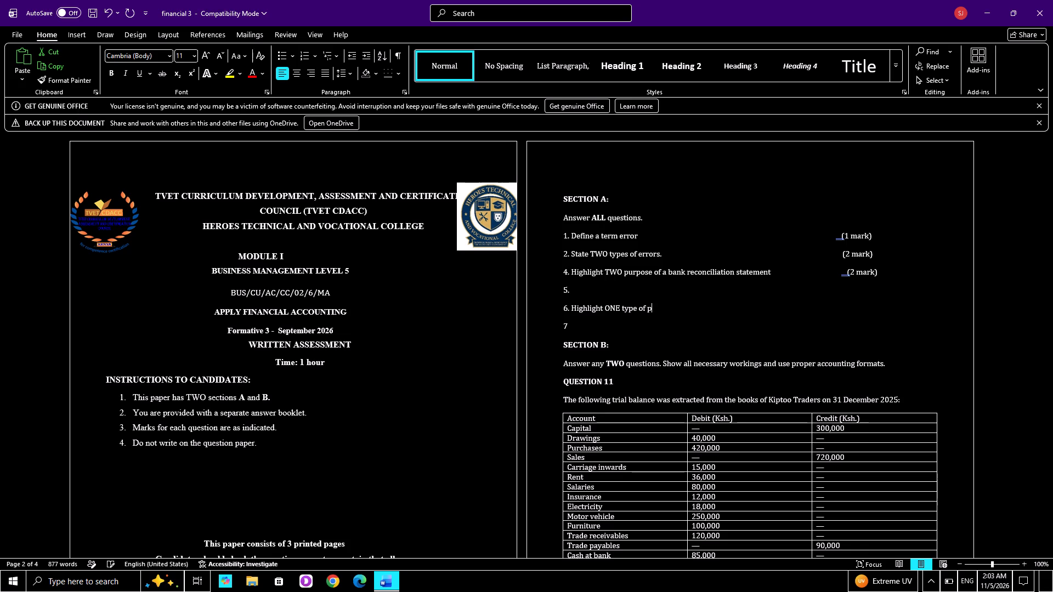
{"action": "key", "text": "BackSpace"}
{"action": "key", "text": "BackSpace"}
{"action": "key", "text": "BackSpace"}
{"action": "key", "text": "BackSpace"}
{"action": "key", "text": "BackSpace"}
{"action": "key", "text": "BackSpace"}
{"action": "key", "text": "BackSpace"}
{"action": "key", "text": "BackSpace"}
{"action": "key", "text": "BackSpace"}
{"action": "key", "text": "BackSpace"}
{"action": "key", "text": "BackSpace"}
{"action": "key", "text": "BackSpace"}
{"action": "key", "text": "BackSpace"}
{"action": "key", "text": "BackSpace"}
{"action": "key", "text": "BackSpace"}
{"action": "key", "text": "BackSpace"}
{"action": "key", "text": "BackSpace"}
{"action": "key", "text": "BackSpace"}
{"action": "key", "text": "BackSpace"}
{"action": "key", "text": "BackSpace"}
{"action": "key", "text": "BackSpace"}
{"action": "key", "text": "BackSpace"}
{"action": "key", "text": "BackSpace"}
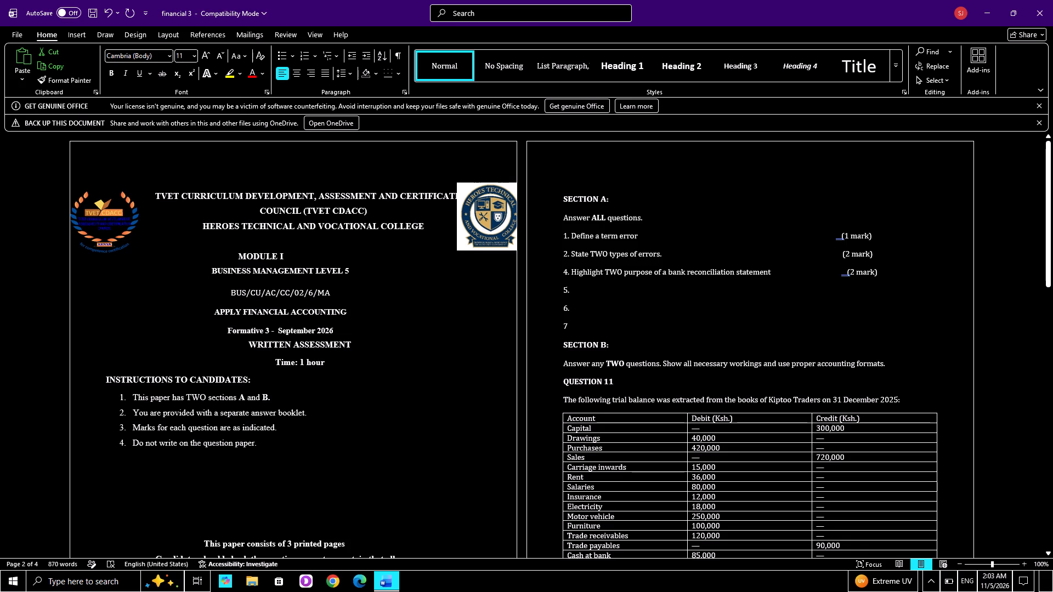
Renumber the Section A question on the purpose of a bank reconciliation statement as 3.
{"action": "left_click", "coordinate": [567, 272]}
{"action": "key", "text": "BackSpace"}
{"action": "key", "text": "3"}
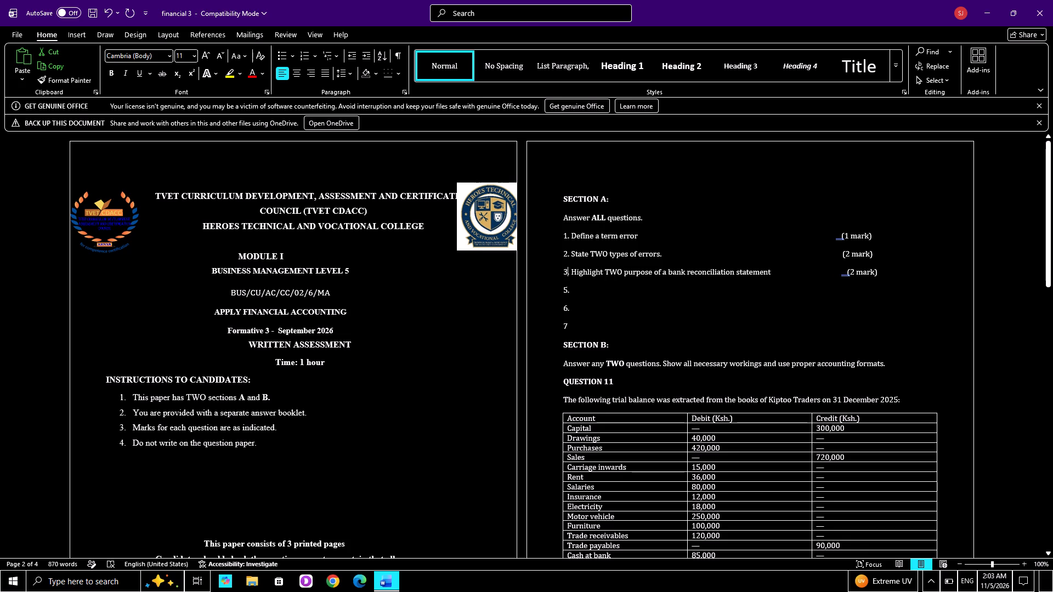
Renumber the two blank Section A items that follow the bank reconciliation question as 4 and 5.
{"action": "left_click", "coordinate": [565, 289]}
{"action": "key", "text": "BackSpace"}
{"action": "key", "text": "4"}
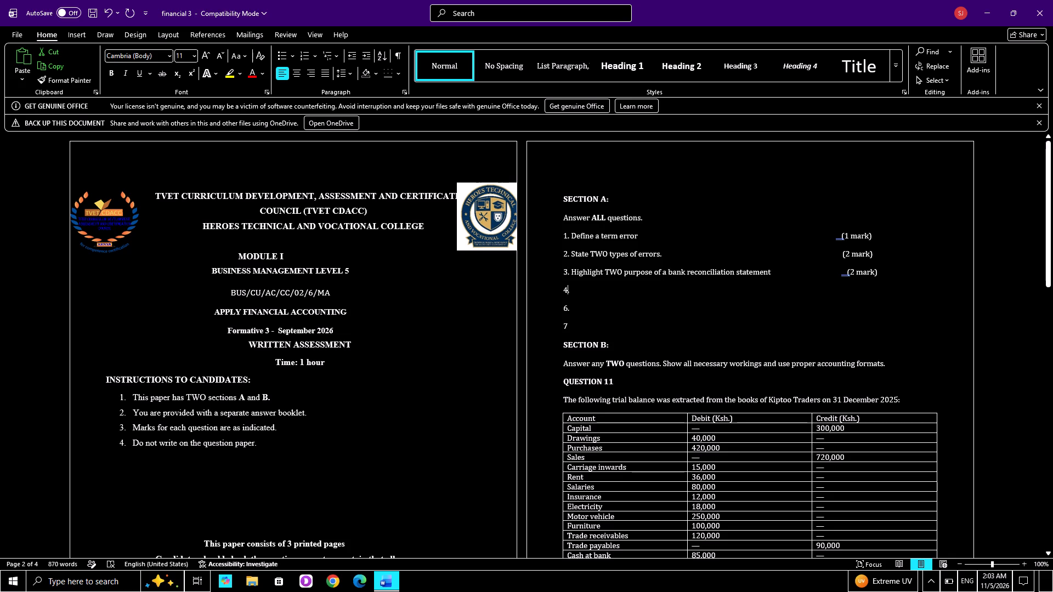
{"action": "left_click", "coordinate": [567, 309]}
{"action": "key", "text": "BackSpace"}
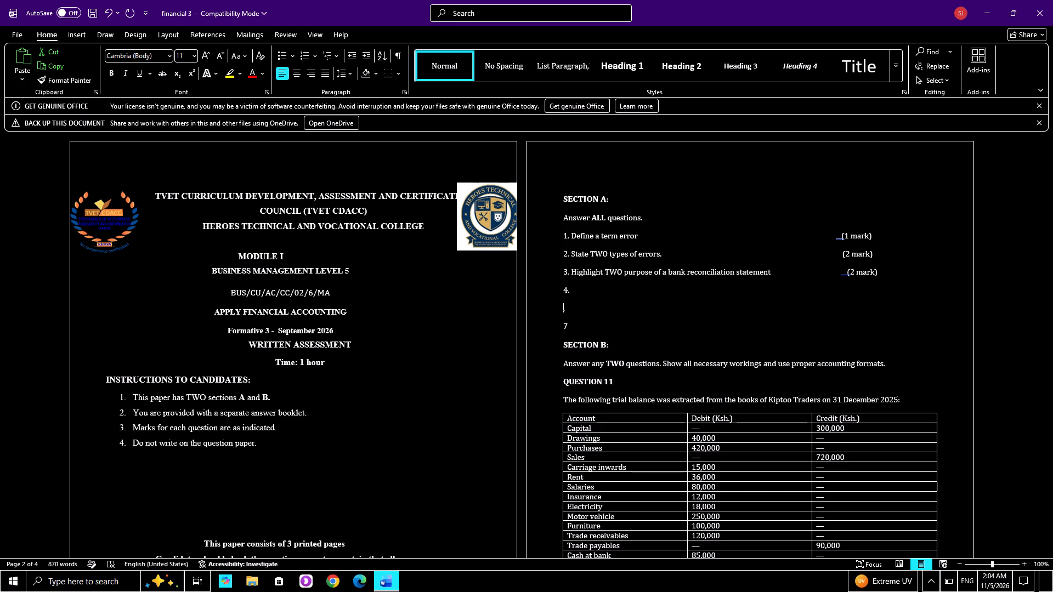
{"action": "key", "text": "5"}
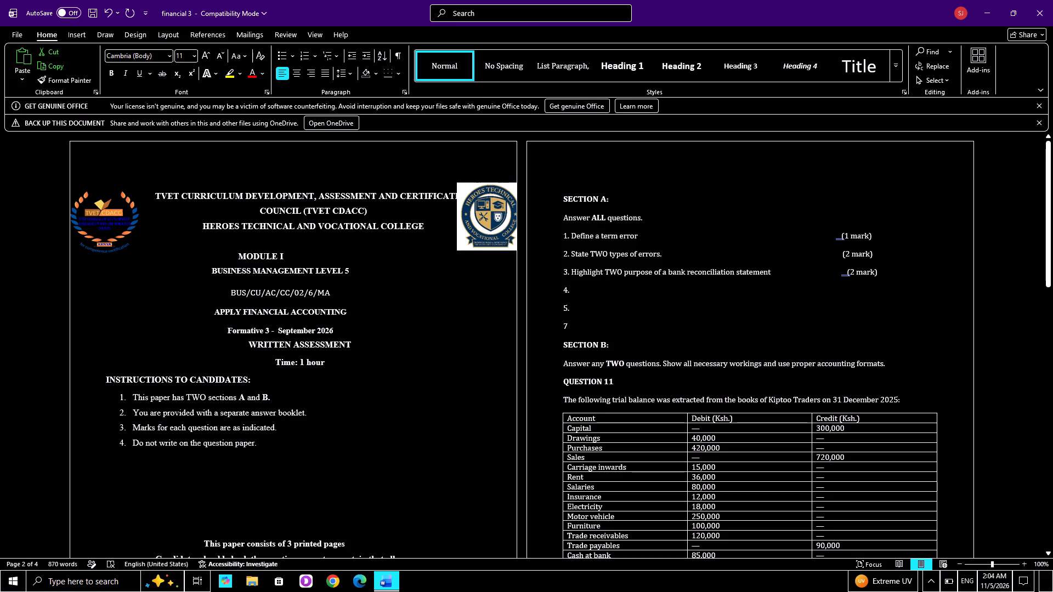
Start the wording of blank question 4 in Section A, directly after its number.
{"action": "left_click", "coordinate": [570, 289]}
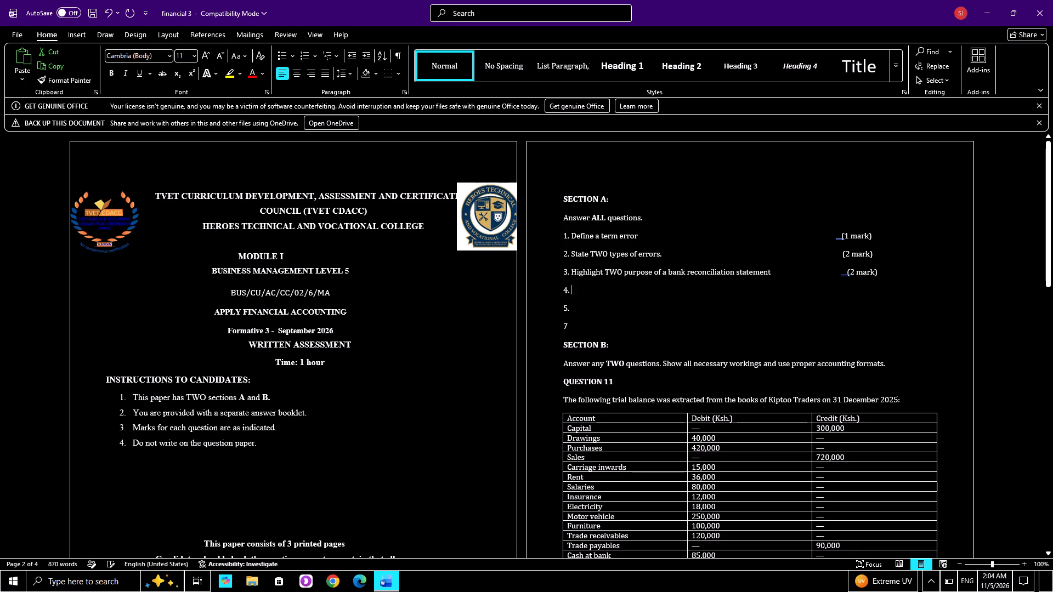